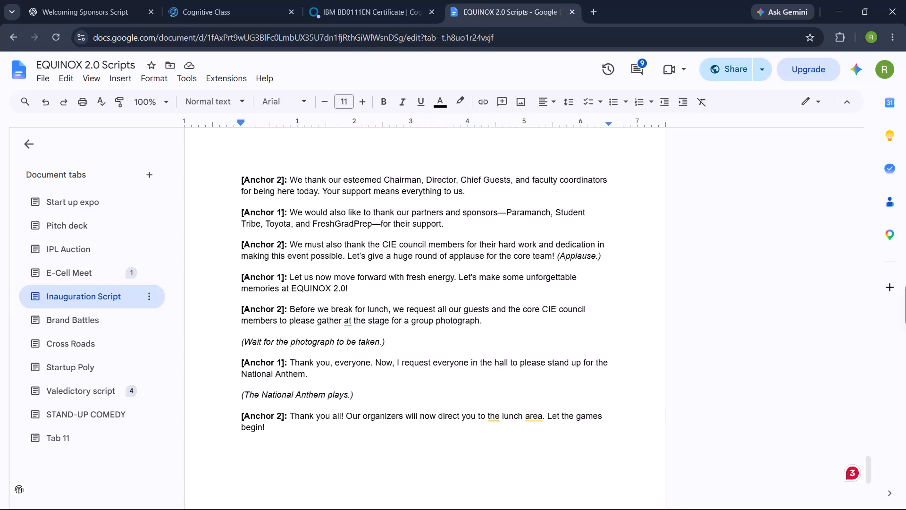
Glance at the Valedictory script, return to the Inauguration Script and read its opening lines and Inviting Guests section.
{"action": "scroll", "coordinate": [565, 295], "scroll_direction": "up", "scroll_amount": 1}
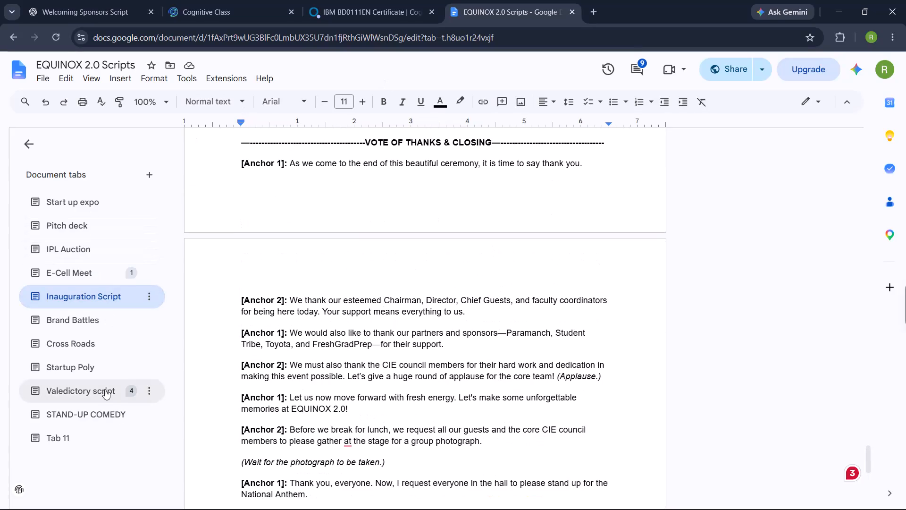
{"action": "left_click", "coordinate": [105, 389]}
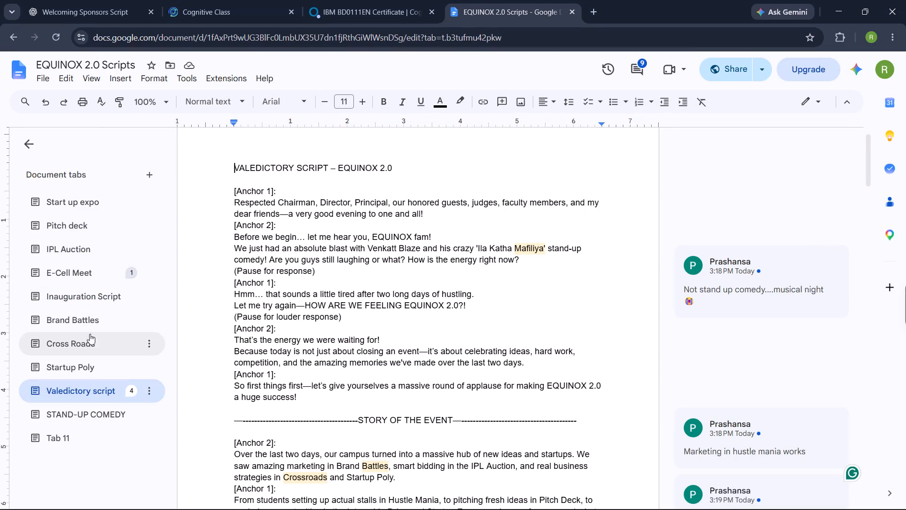
{"action": "left_click", "coordinate": [88, 305]}
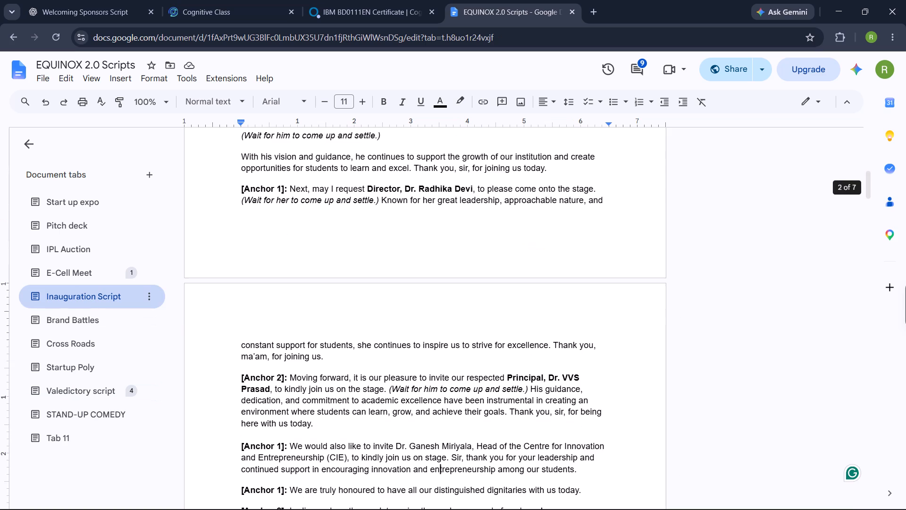
{"action": "scroll", "coordinate": [433, 297], "scroll_direction": "up", "scroll_amount": 8}
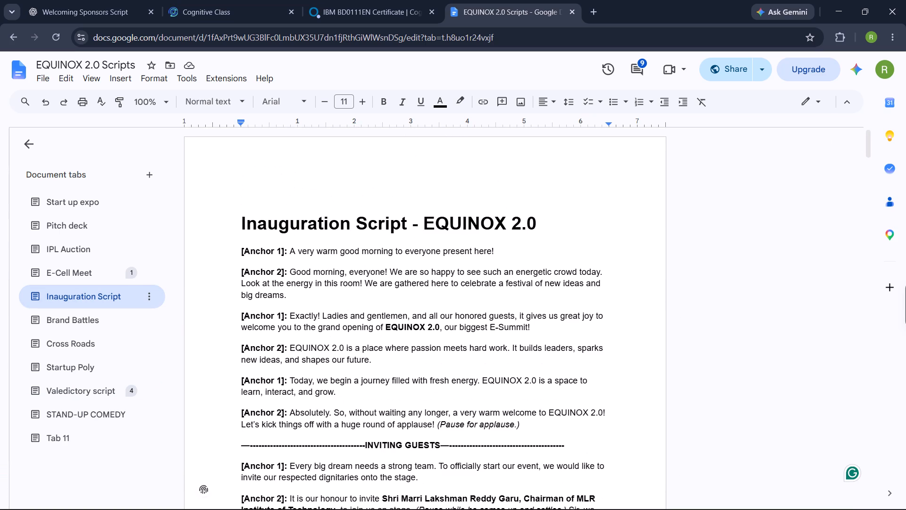
{"action": "scroll", "coordinate": [433, 297], "scroll_direction": "down", "scroll_amount": 1}
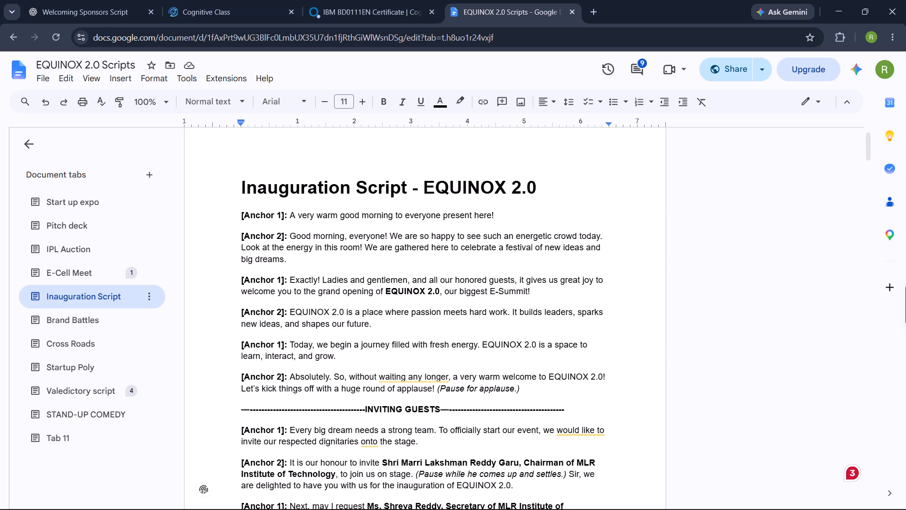
{"action": "scroll", "coordinate": [433, 297], "scroll_direction": "down", "scroll_amount": 2}
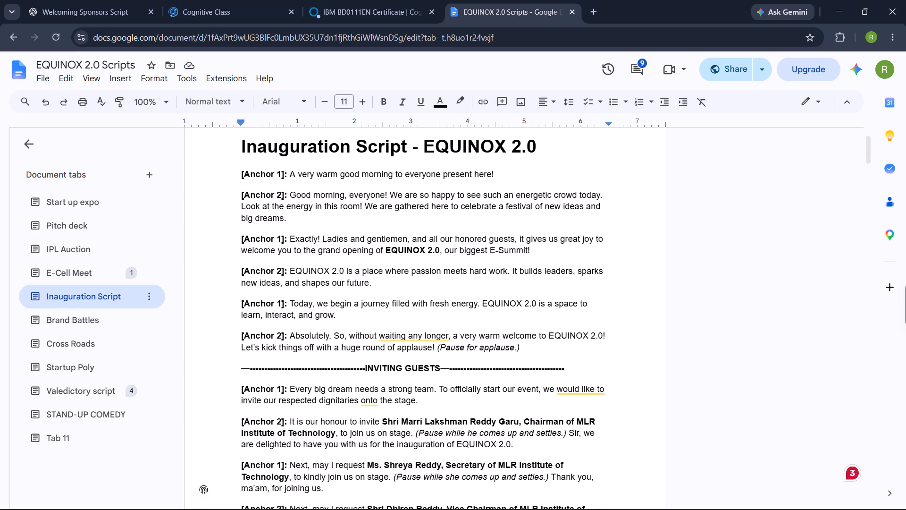
{"action": "scroll", "coordinate": [433, 297], "scroll_direction": "down", "scroll_amount": 1}
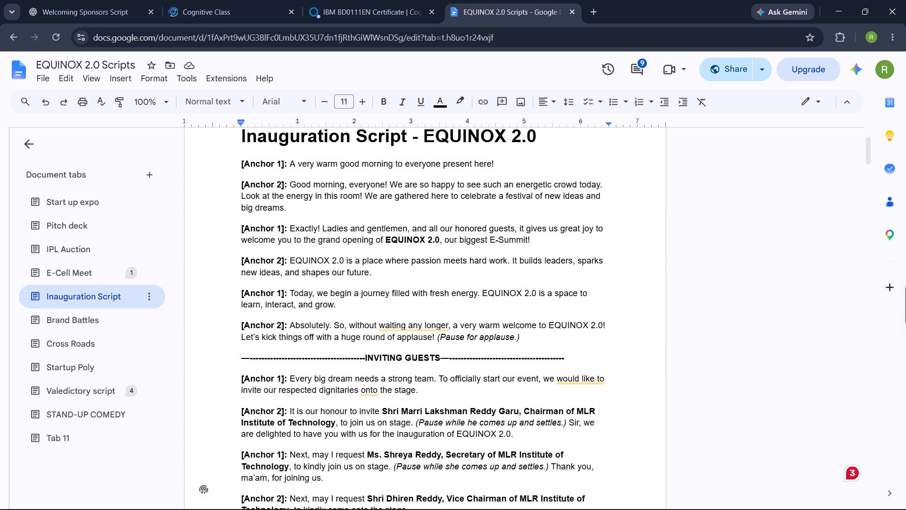
{"action": "scroll", "coordinate": [433, 297], "scroll_direction": "down", "scroll_amount": 2}
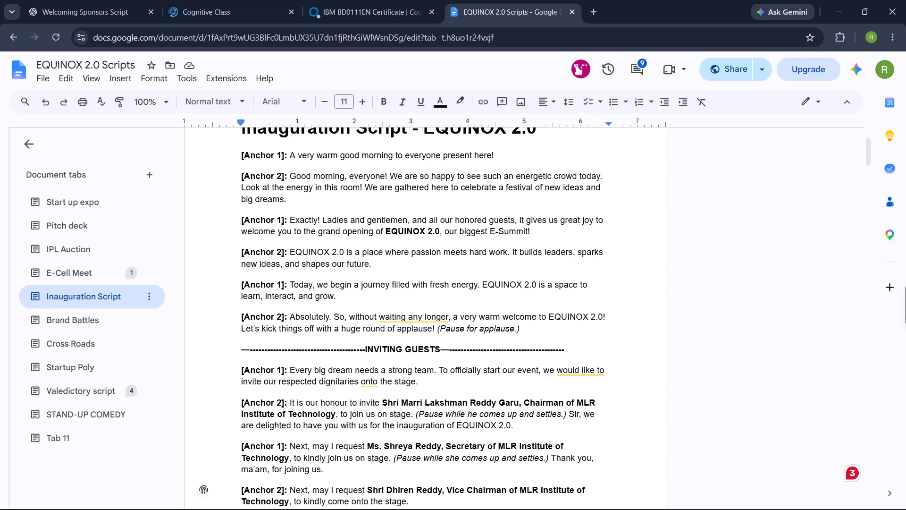
{"action": "scroll", "coordinate": [433, 297], "scroll_direction": "down", "scroll_amount": 2}
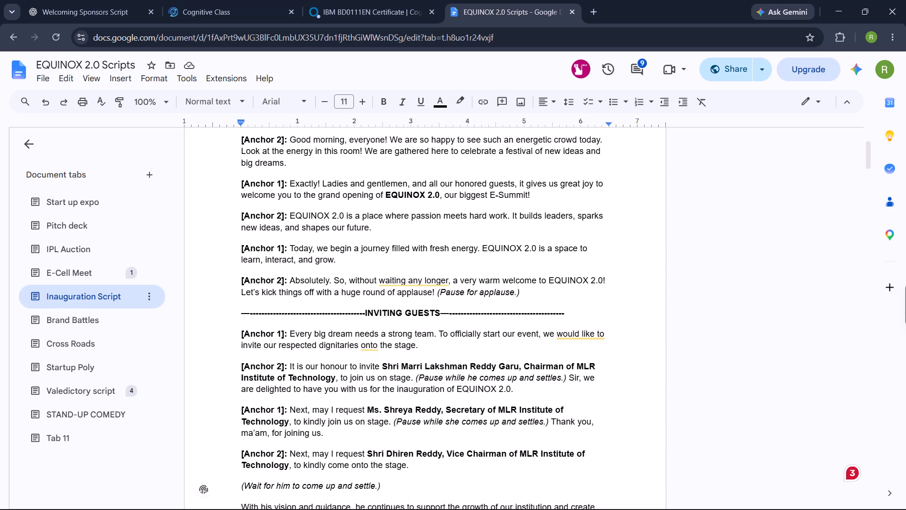
{"action": "scroll", "coordinate": [433, 297], "scroll_direction": "down", "scroll_amount": 2}
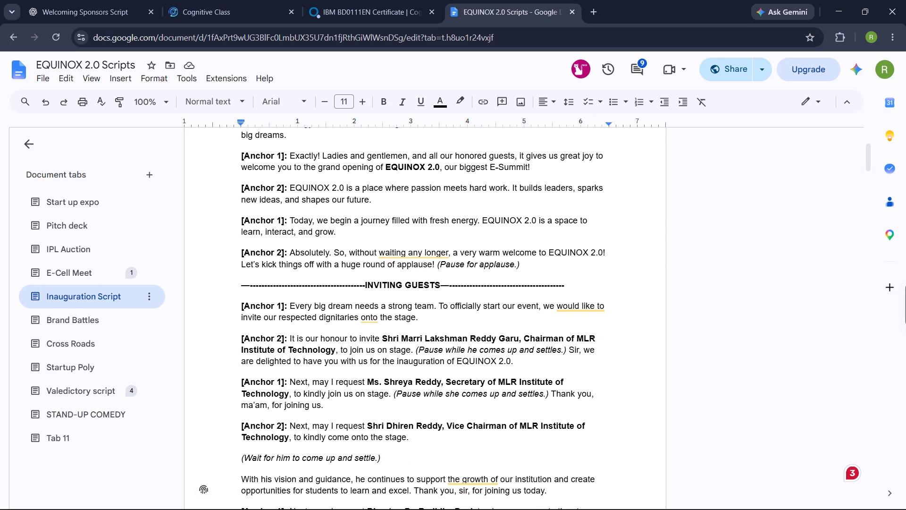
{"action": "scroll", "coordinate": [433, 297], "scroll_direction": "down", "scroll_amount": 2}
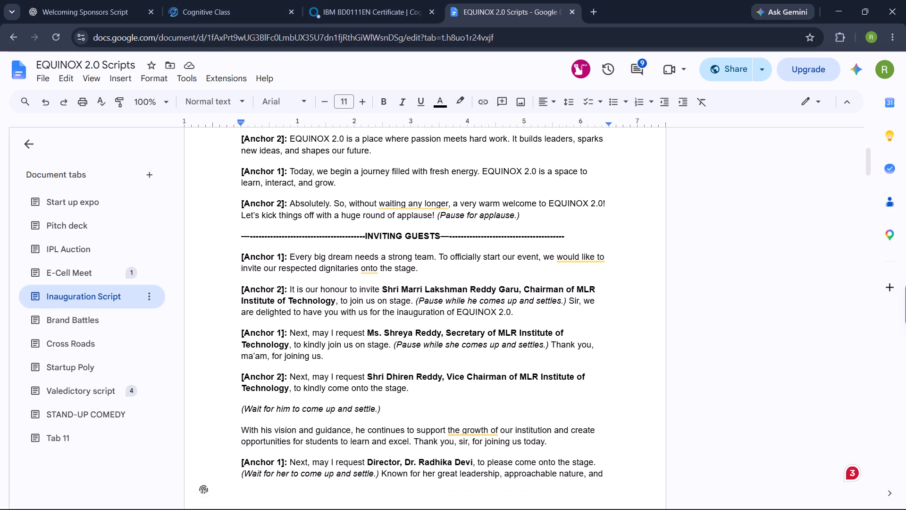
{"action": "scroll", "coordinate": [433, 297], "scroll_direction": "down", "scroll_amount": 1}
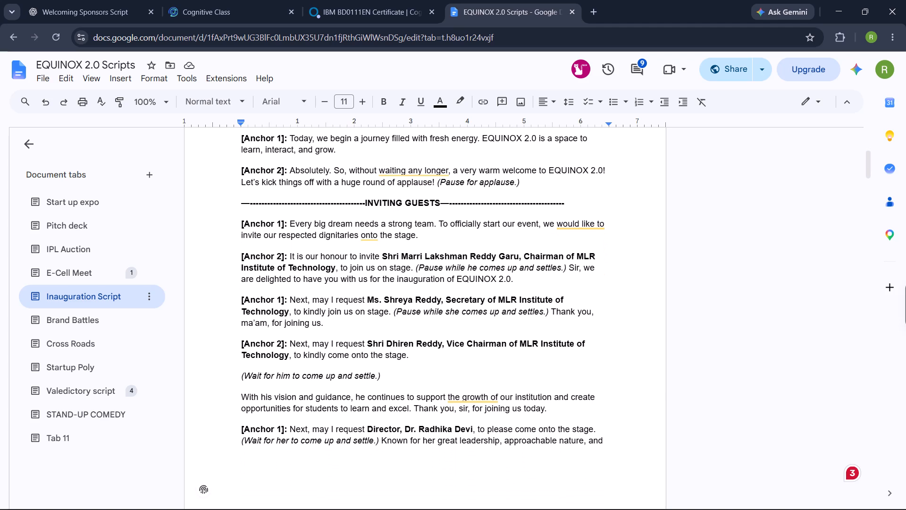
{"action": "scroll", "coordinate": [433, 297], "scroll_direction": "down", "scroll_amount": 1}
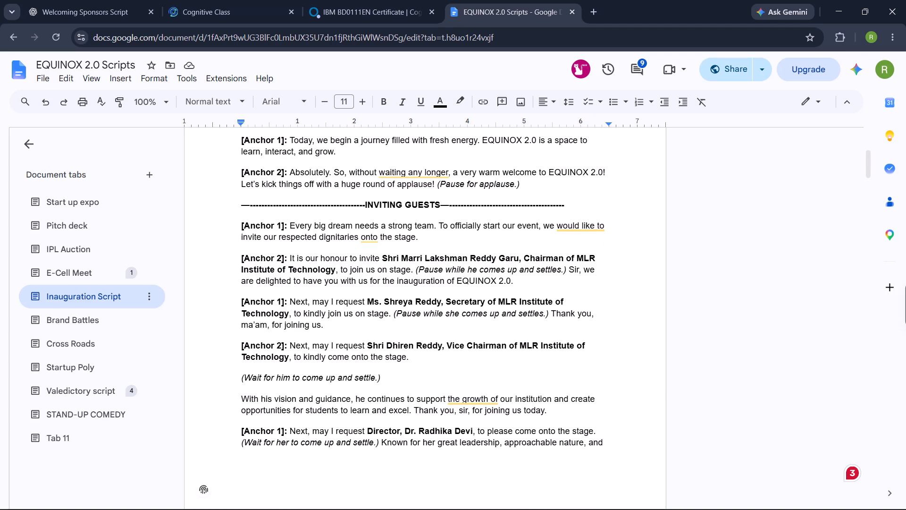
{"action": "scroll", "coordinate": [433, 297], "scroll_direction": "down", "scroll_amount": 1}
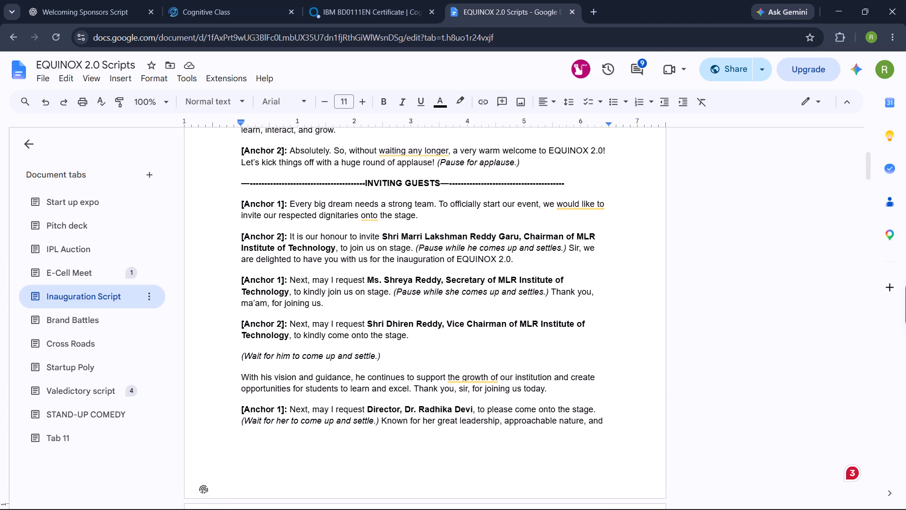
{"action": "scroll", "coordinate": [433, 297], "scroll_direction": "down", "scroll_amount": 1}
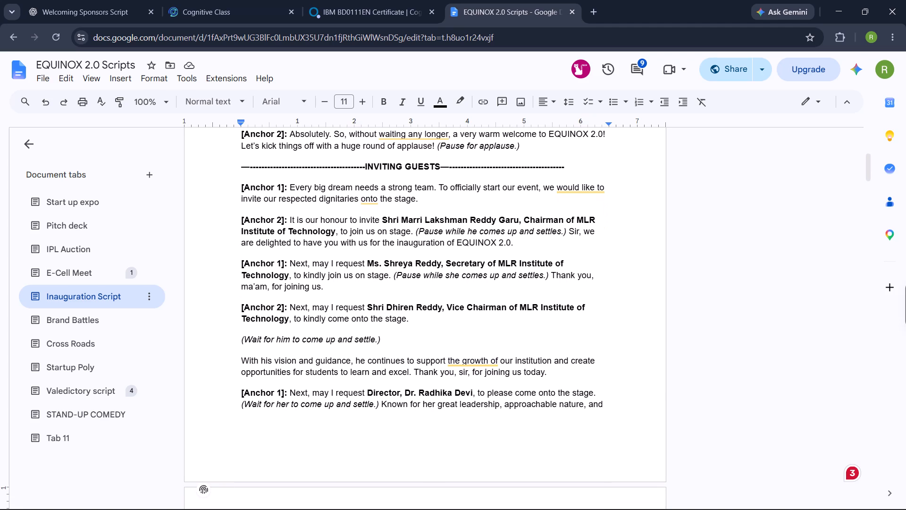
{"action": "scroll", "coordinate": [433, 297], "scroll_direction": "down", "scroll_amount": 2}
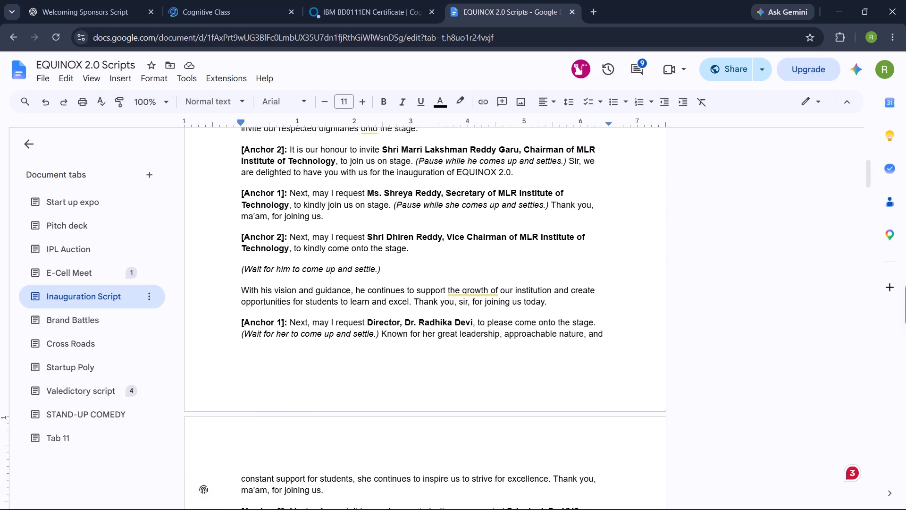
Replace the word "space" with "stage" in Anchor 1's line describing EQUINOX 2.0 as a place to learn, interact, and grow.
{"action": "scroll", "coordinate": [433, 297], "scroll_direction": "up", "scroll_amount": 1}
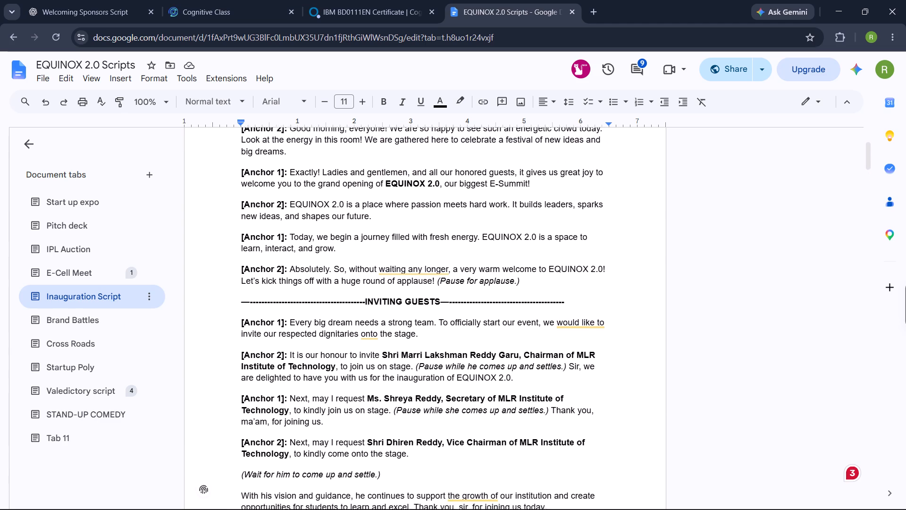
{"action": "scroll", "coordinate": [433, 297], "scroll_direction": "up", "scroll_amount": 1}
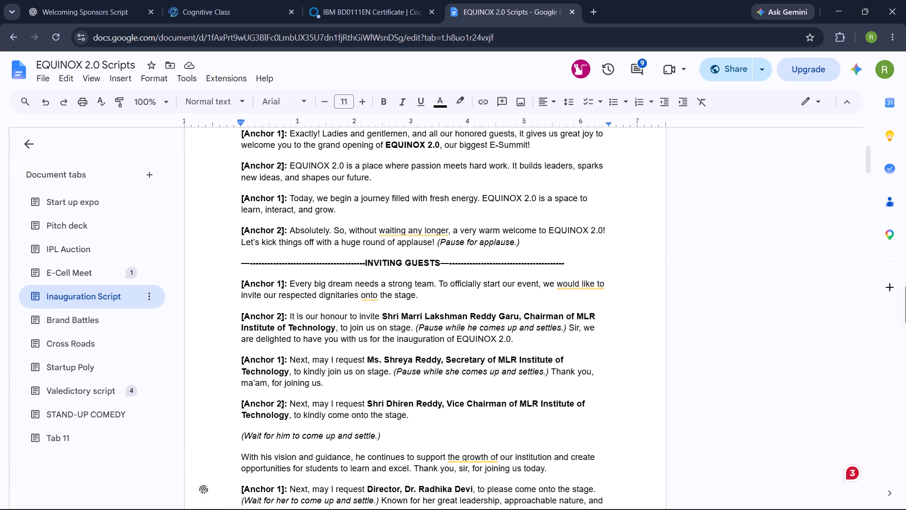
{"action": "left_click", "coordinate": [577, 201]}
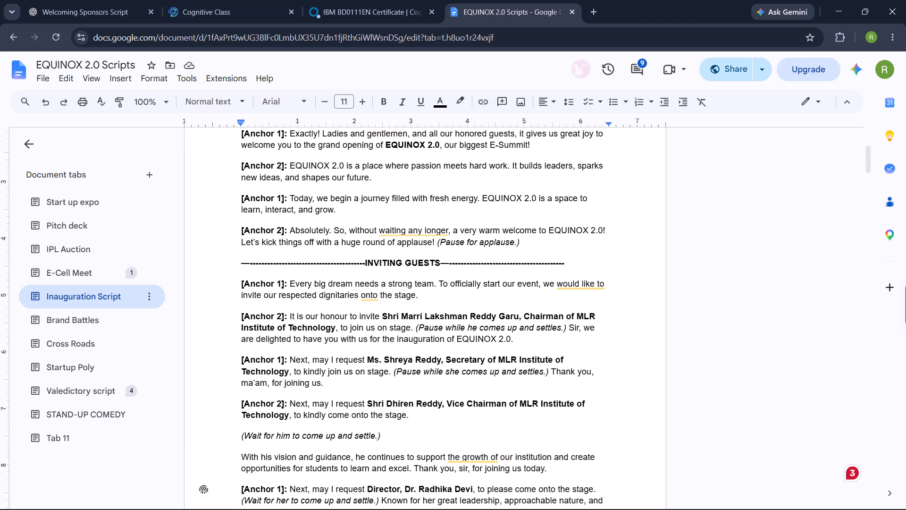
{"action": "key", "text": "BackSpace"}
{"action": "key", "text": "BackSpace"}
{"action": "key", "text": "BackSpace"}
{"action": "key", "text": "BackSpace"}
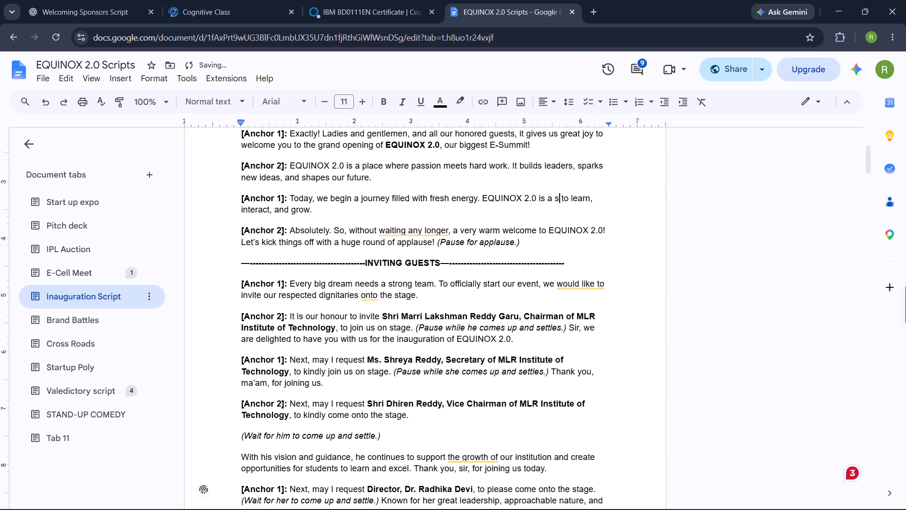
{"action": "key", "text": "BackSpace"}
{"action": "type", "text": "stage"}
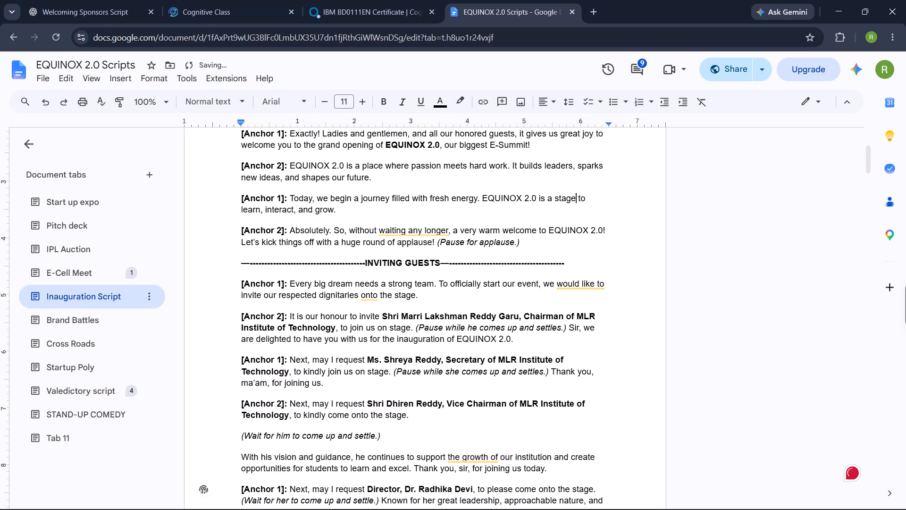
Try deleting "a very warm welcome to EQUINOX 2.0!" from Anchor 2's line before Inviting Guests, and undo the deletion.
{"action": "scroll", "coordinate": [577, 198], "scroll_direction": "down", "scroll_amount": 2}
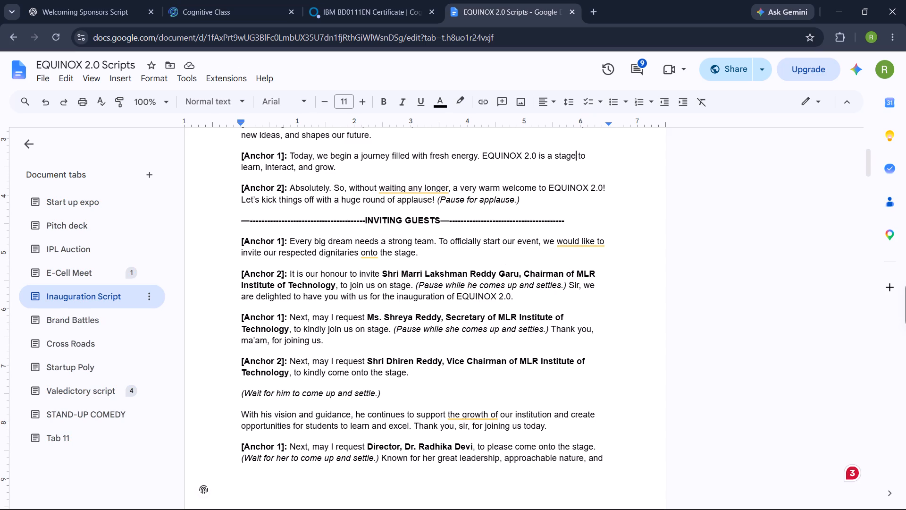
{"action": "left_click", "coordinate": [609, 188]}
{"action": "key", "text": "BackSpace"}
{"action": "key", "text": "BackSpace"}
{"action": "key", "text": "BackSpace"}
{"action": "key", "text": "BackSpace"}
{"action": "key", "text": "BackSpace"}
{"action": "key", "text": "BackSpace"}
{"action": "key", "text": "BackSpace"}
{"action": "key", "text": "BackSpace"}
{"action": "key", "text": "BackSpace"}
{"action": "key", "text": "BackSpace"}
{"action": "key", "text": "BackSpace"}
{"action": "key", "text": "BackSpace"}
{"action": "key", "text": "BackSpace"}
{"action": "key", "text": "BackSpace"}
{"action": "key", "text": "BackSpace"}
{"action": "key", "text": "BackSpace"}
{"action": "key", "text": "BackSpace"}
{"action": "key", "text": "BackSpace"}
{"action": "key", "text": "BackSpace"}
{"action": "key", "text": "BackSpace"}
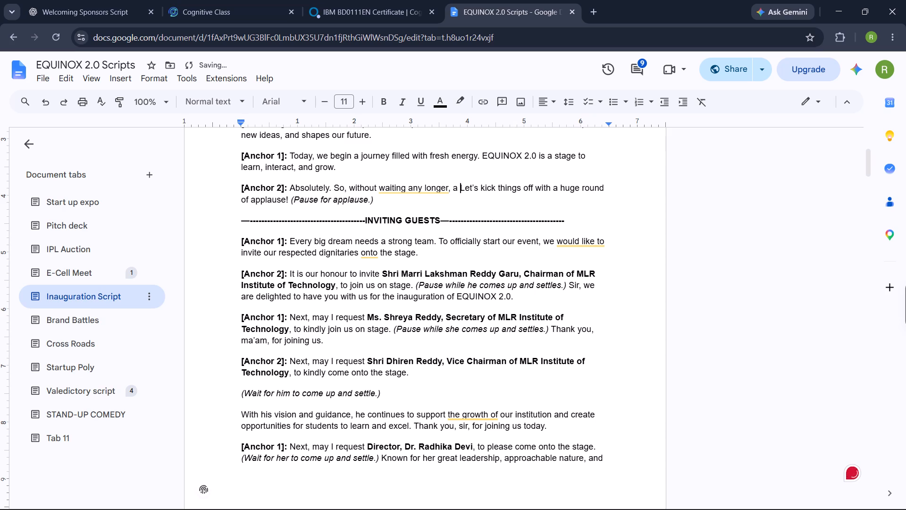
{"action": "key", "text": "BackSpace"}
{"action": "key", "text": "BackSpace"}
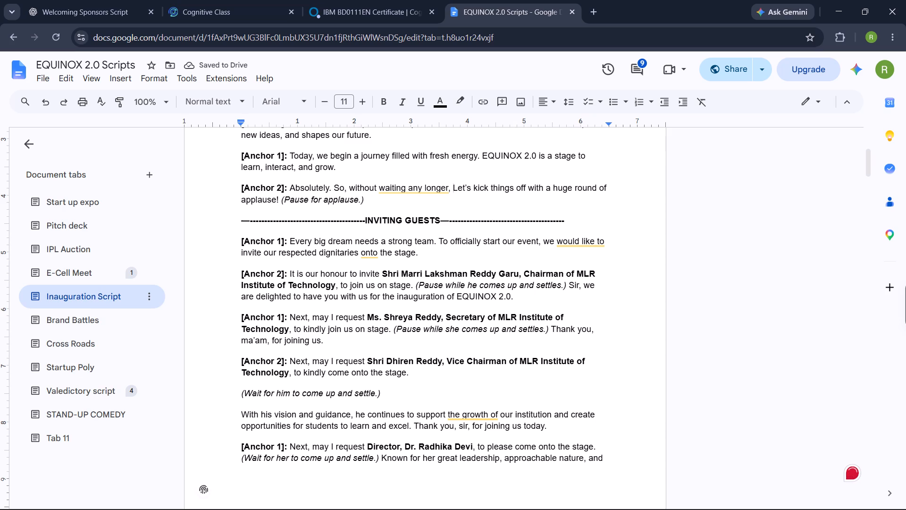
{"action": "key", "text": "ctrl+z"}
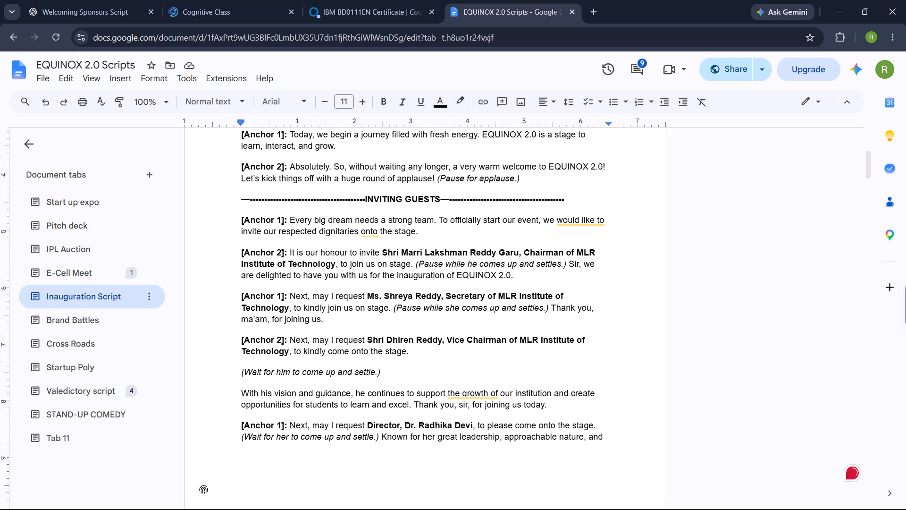
Reread the Inauguration Script from its title through the guest invitations in the Inviting Guests section.
{"action": "scroll", "coordinate": [545, 220], "scroll_direction": "up", "scroll_amount": 2}
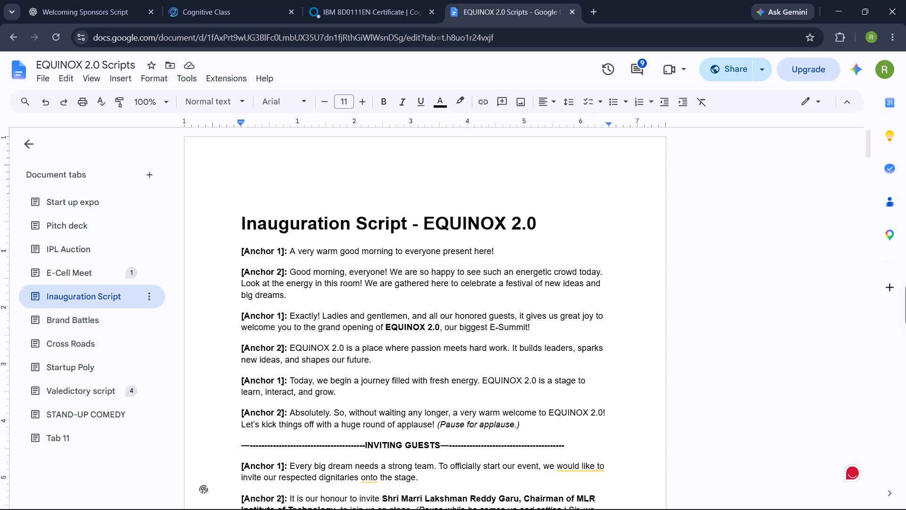
{"action": "scroll", "coordinate": [545, 220], "scroll_direction": "up", "scroll_amount": 2}
{"action": "scroll", "coordinate": [455, 437], "scroll_direction": "down", "scroll_amount": 1}
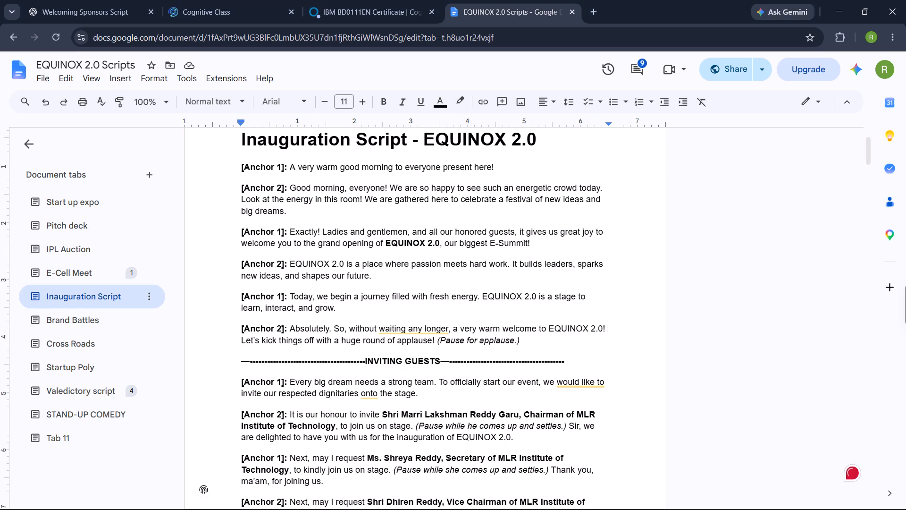
{"action": "scroll", "coordinate": [397, 288], "scroll_direction": "down", "scroll_amount": 2}
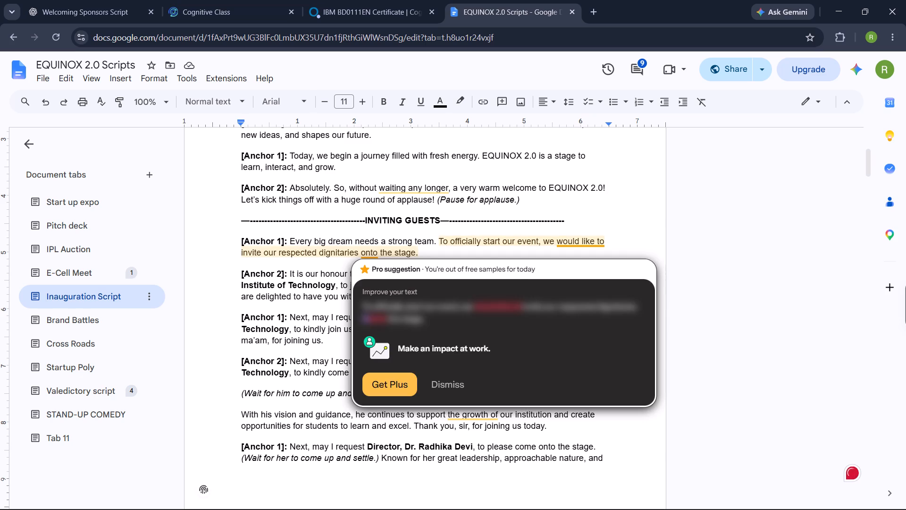
{"action": "scroll", "coordinate": [424, 252], "scroll_direction": "down", "scroll_amount": 1}
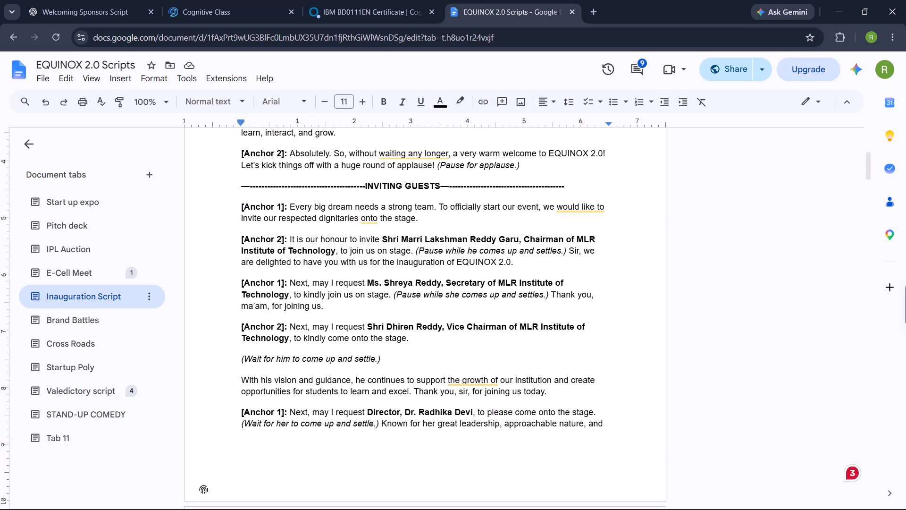
{"action": "scroll", "coordinate": [424, 252], "scroll_direction": "down", "scroll_amount": 2}
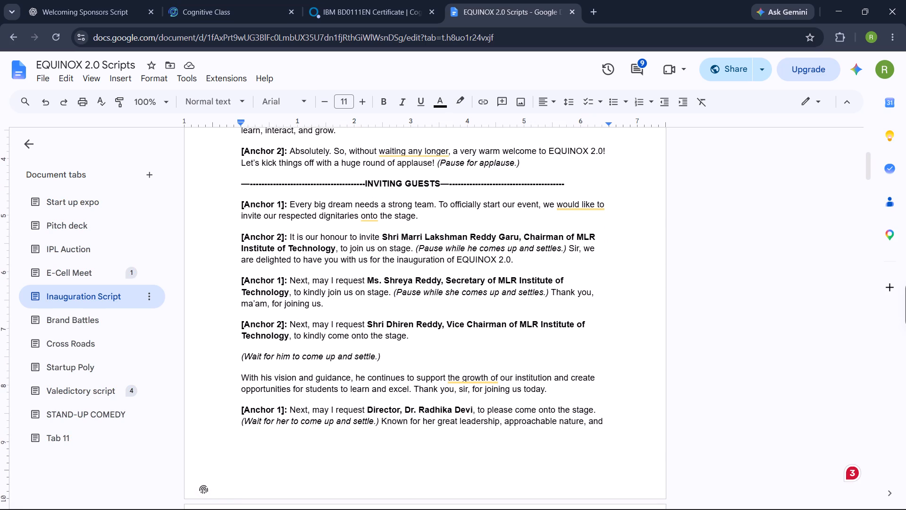
{"action": "scroll", "coordinate": [424, 252], "scroll_direction": "down", "scroll_amount": 2}
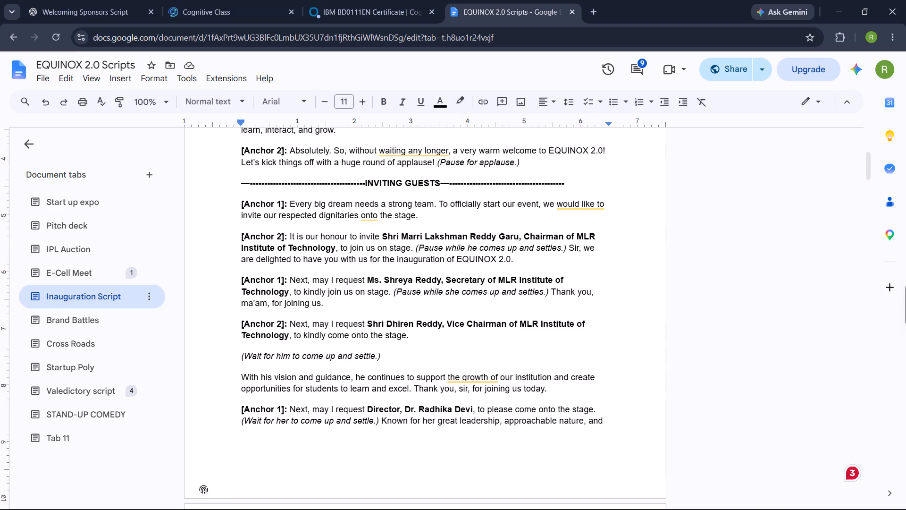
{"action": "scroll", "coordinate": [424, 252], "scroll_direction": "down", "scroll_amount": 1}
Add "ma'am" after the Secretary's name in Anchor 1's invitation in the Inviting Guests section.
{"action": "left_click", "coordinate": [442, 279]}
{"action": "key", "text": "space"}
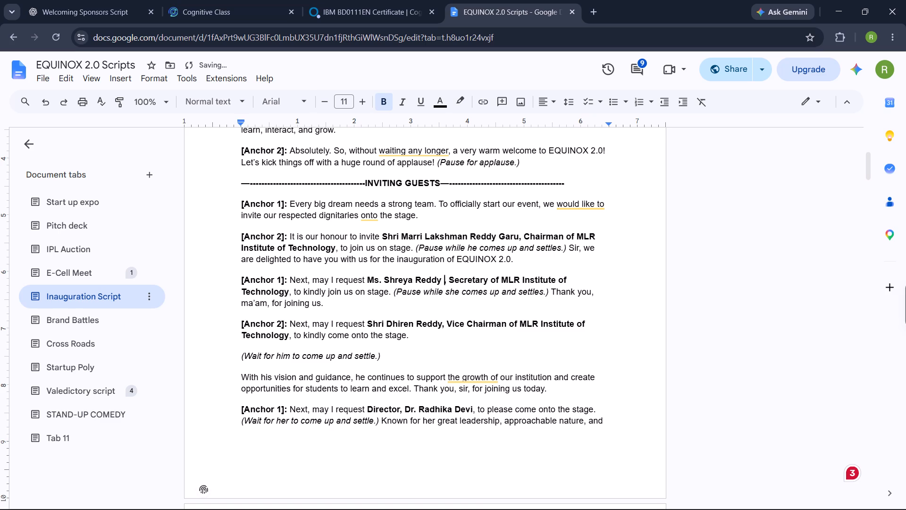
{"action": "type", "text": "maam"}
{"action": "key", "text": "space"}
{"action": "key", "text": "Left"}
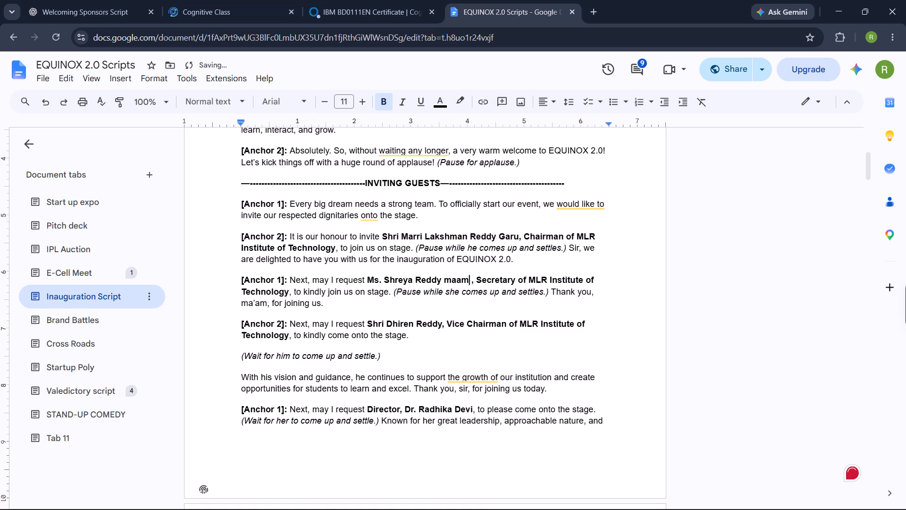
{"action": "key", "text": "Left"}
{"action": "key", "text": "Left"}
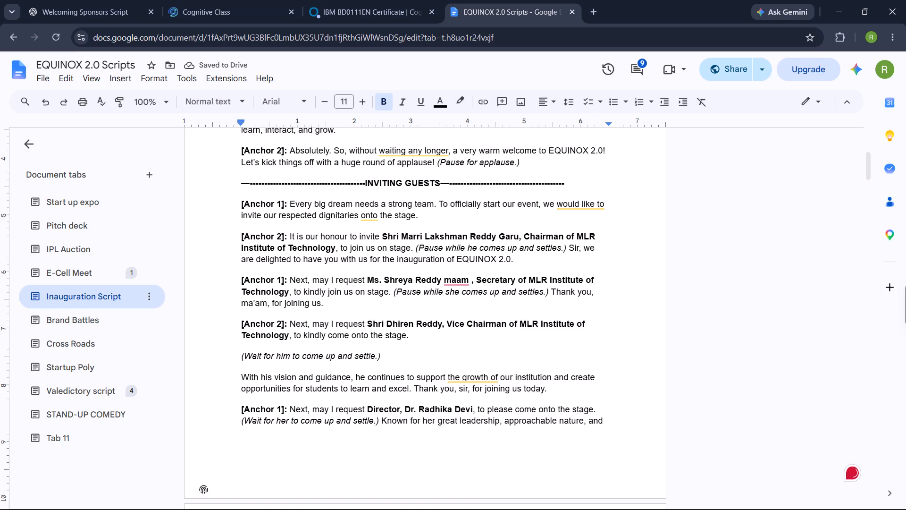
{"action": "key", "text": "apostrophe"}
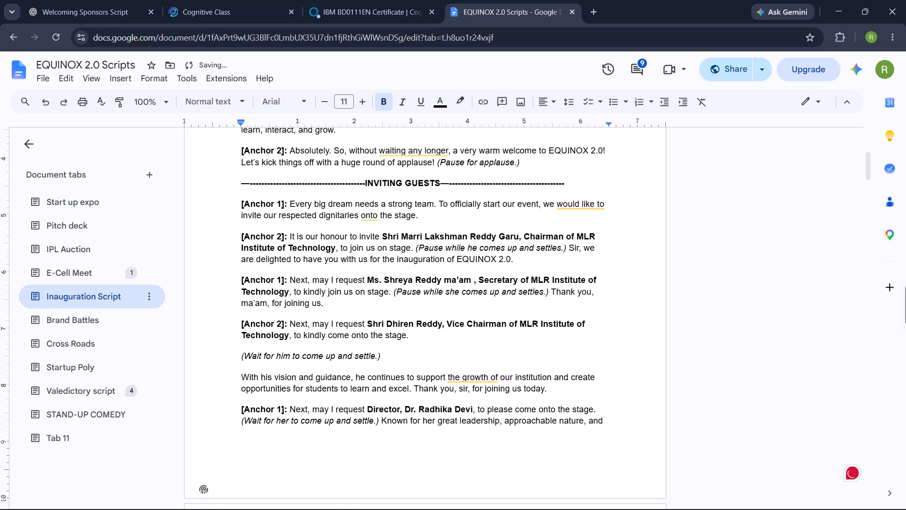
Add "sir" after the Vice Chairman's name in Anchor 2's invitation in the Inviting Guests section.
{"action": "scroll", "coordinate": [512, 292], "scroll_direction": "down", "scroll_amount": 1}
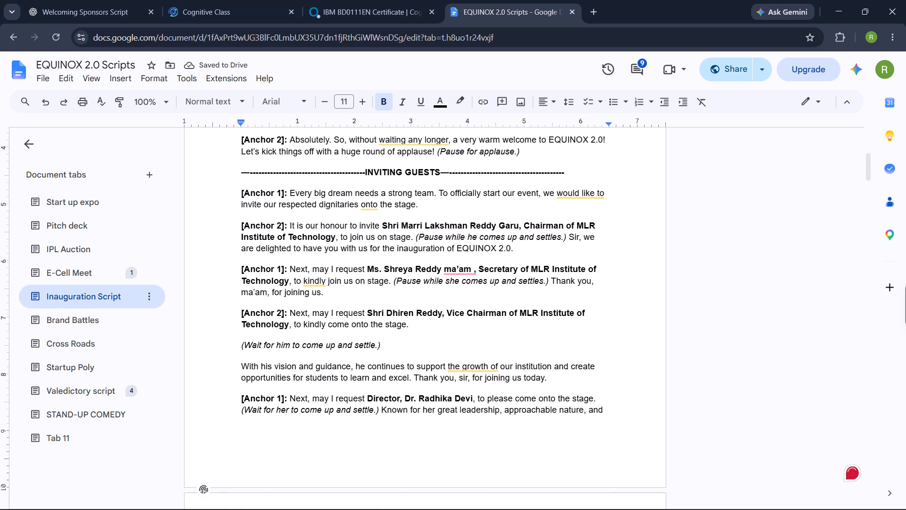
{"action": "scroll", "coordinate": [512, 292], "scroll_direction": "down", "scroll_amount": 1}
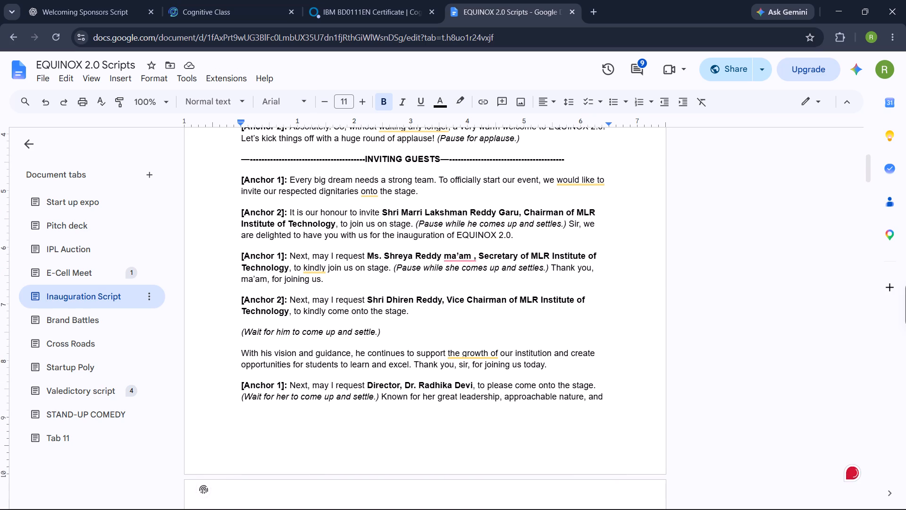
{"action": "left_click", "coordinate": [441, 299]}
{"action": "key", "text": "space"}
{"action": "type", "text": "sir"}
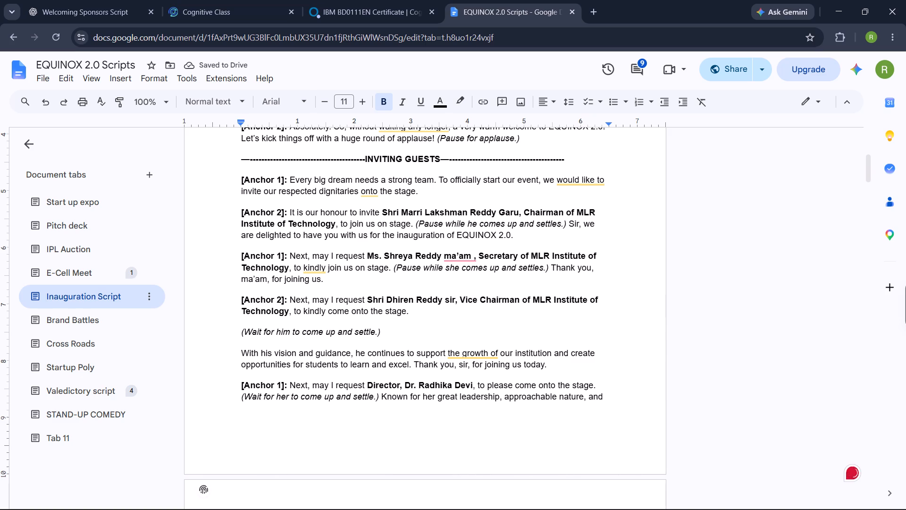
Add "ma'am" after the Director's name in Anchor 1's invitation to come onto the stage.
{"action": "scroll", "coordinate": [479, 335], "scroll_direction": "down", "scroll_amount": 2}
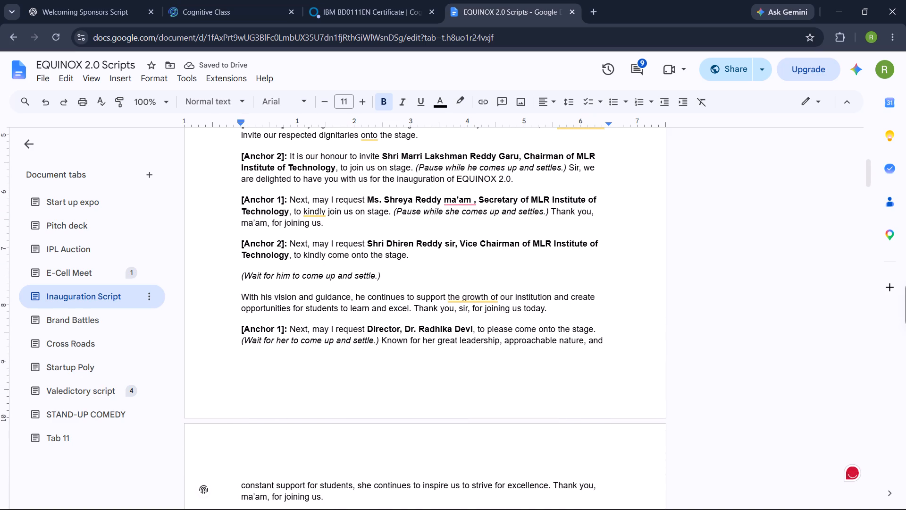
{"action": "scroll", "coordinate": [479, 335], "scroll_direction": "down", "scroll_amount": 1}
{"action": "left_click", "coordinate": [469, 303]}
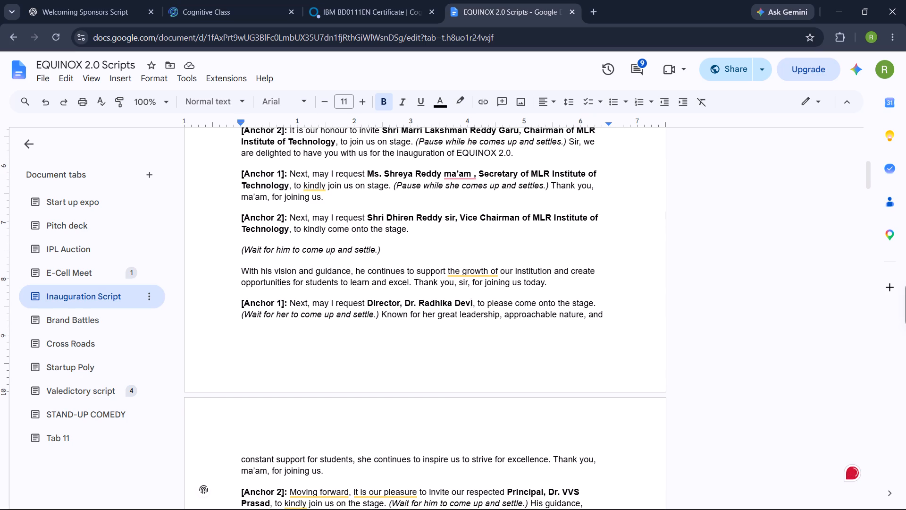
{"action": "left_click", "coordinate": [475, 305]}
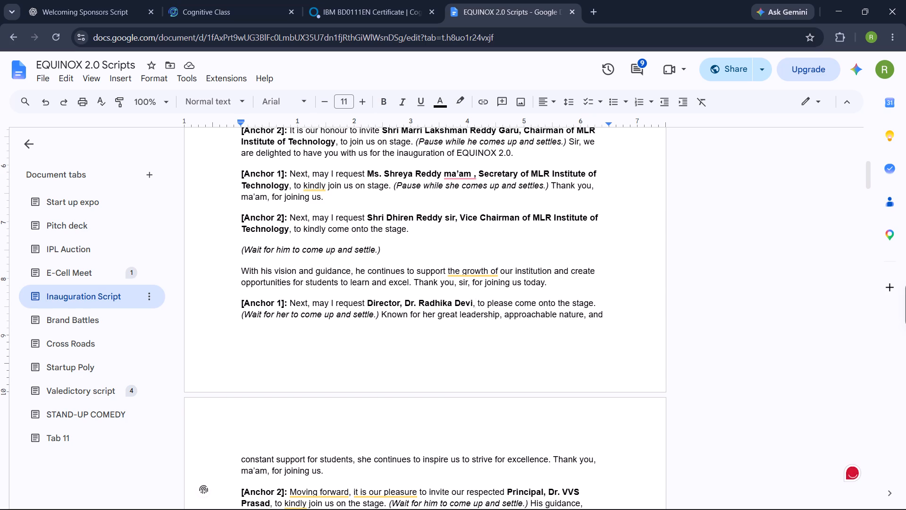
{"action": "key", "text": "Left"}
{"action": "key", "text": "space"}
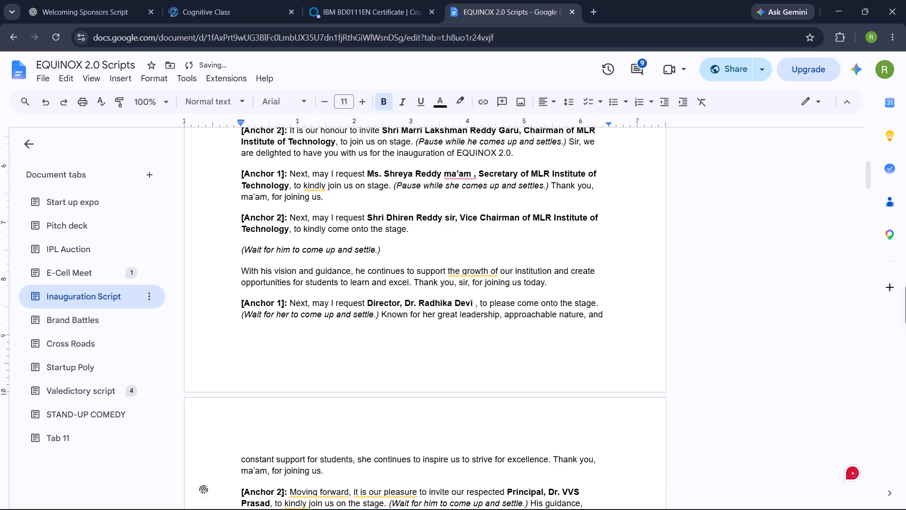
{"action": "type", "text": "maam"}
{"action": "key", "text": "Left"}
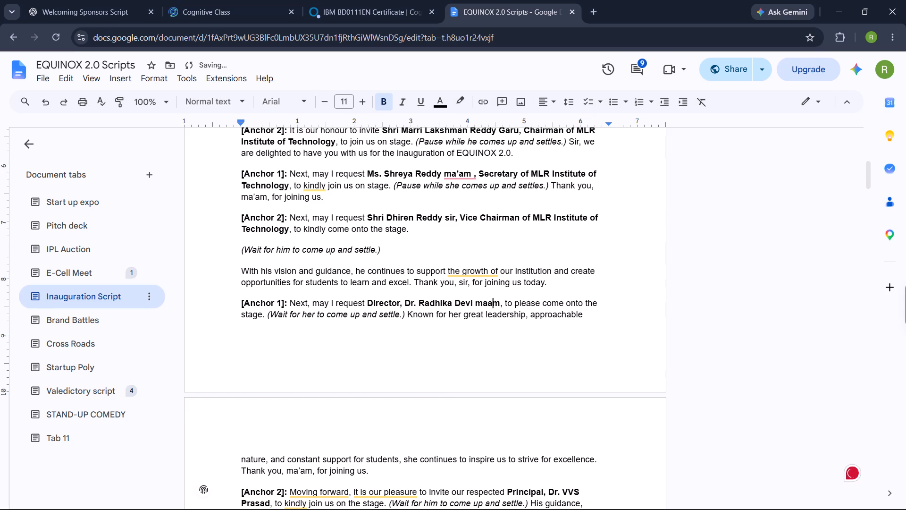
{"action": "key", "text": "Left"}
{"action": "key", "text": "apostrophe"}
Make the name of the Head of the Centre for Innovation and Entrepreneurship bold in Anchor 1's invitation.
{"action": "scroll", "coordinate": [542, 315], "scroll_direction": "down", "scroll_amount": 1}
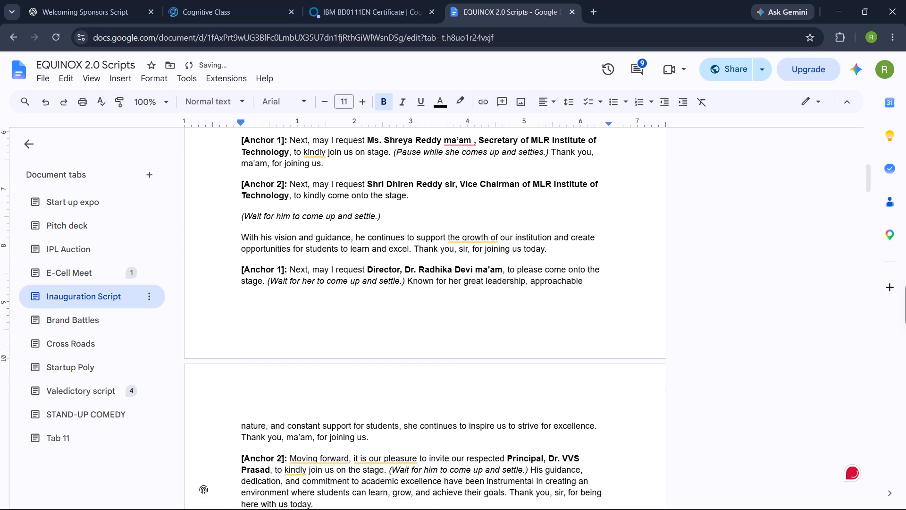
{"action": "scroll", "coordinate": [542, 315], "scroll_direction": "down", "scroll_amount": 1}
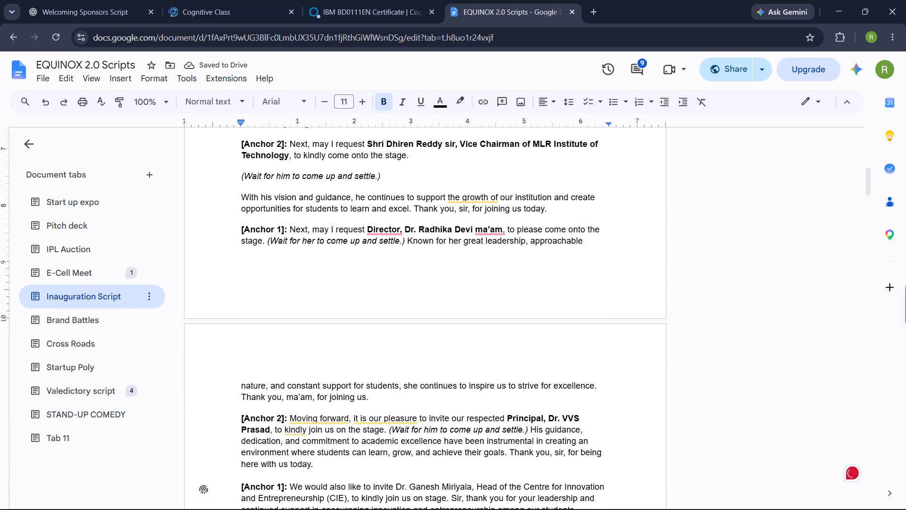
{"action": "scroll", "coordinate": [542, 315], "scroll_direction": "down", "scroll_amount": 1}
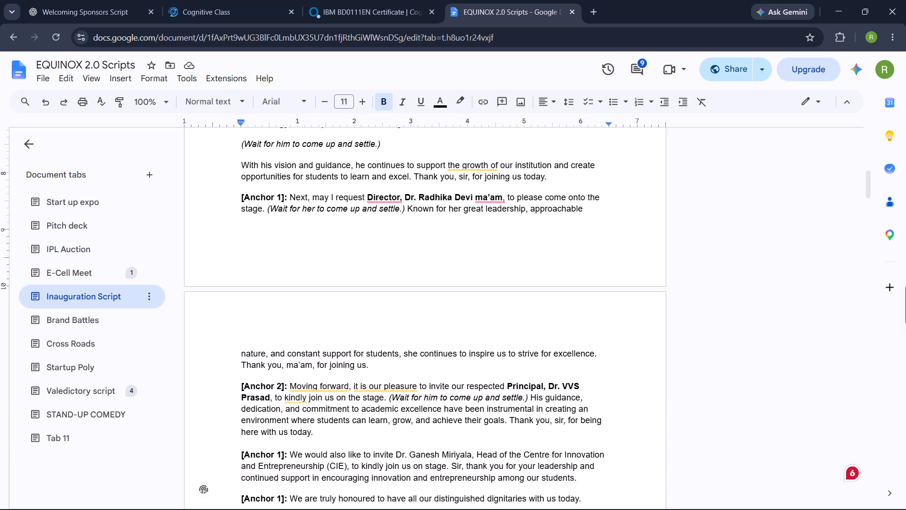
{"action": "scroll", "coordinate": [542, 315], "scroll_direction": "down", "scroll_amount": 1}
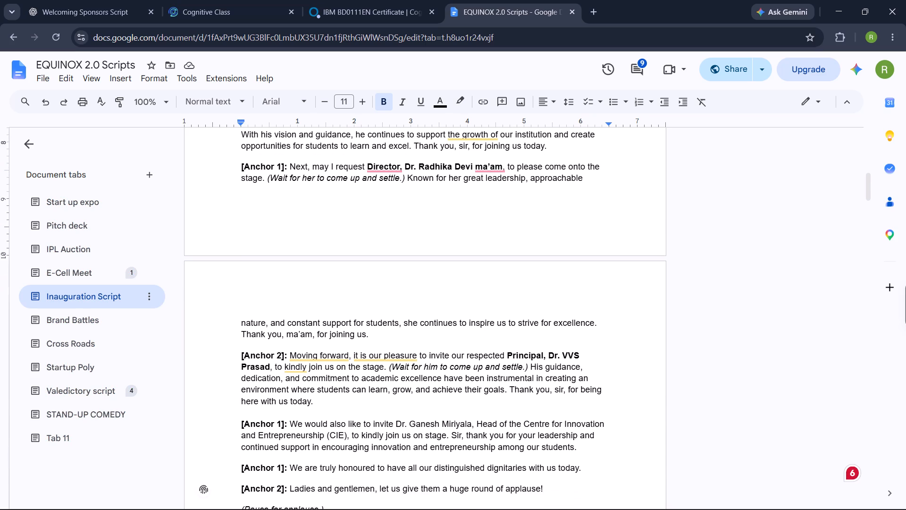
{"action": "scroll", "coordinate": [542, 315], "scroll_direction": "down", "scroll_amount": 3}
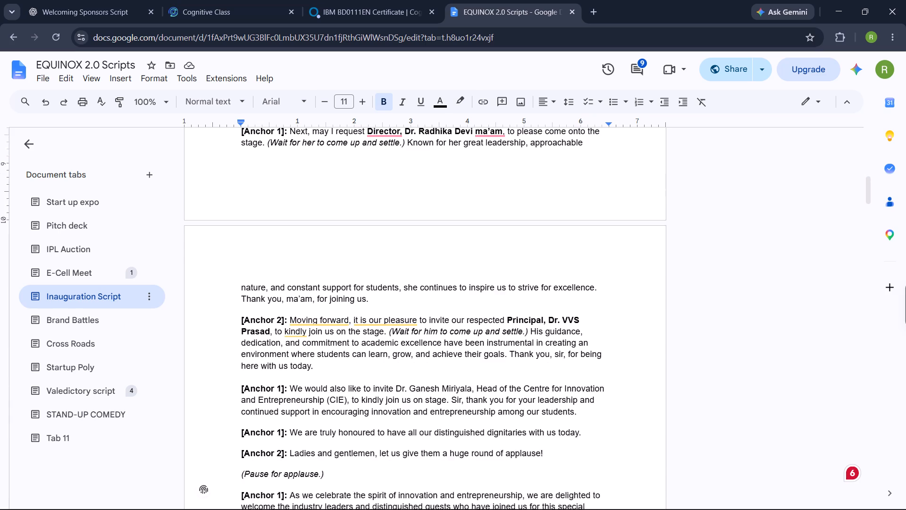
{"action": "scroll", "coordinate": [542, 315], "scroll_direction": "down", "scroll_amount": 1}
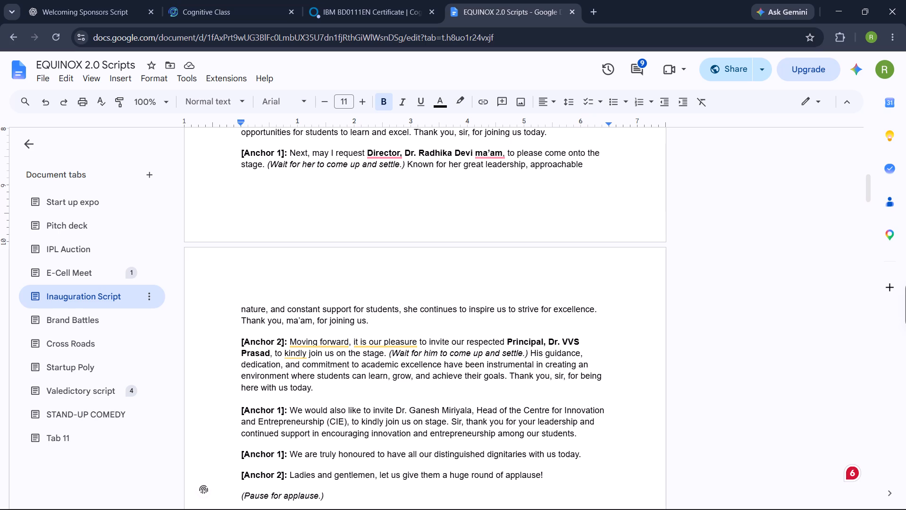
{"action": "left_click_drag", "start_coordinate": [396, 410], "coordinate": [461, 406]}
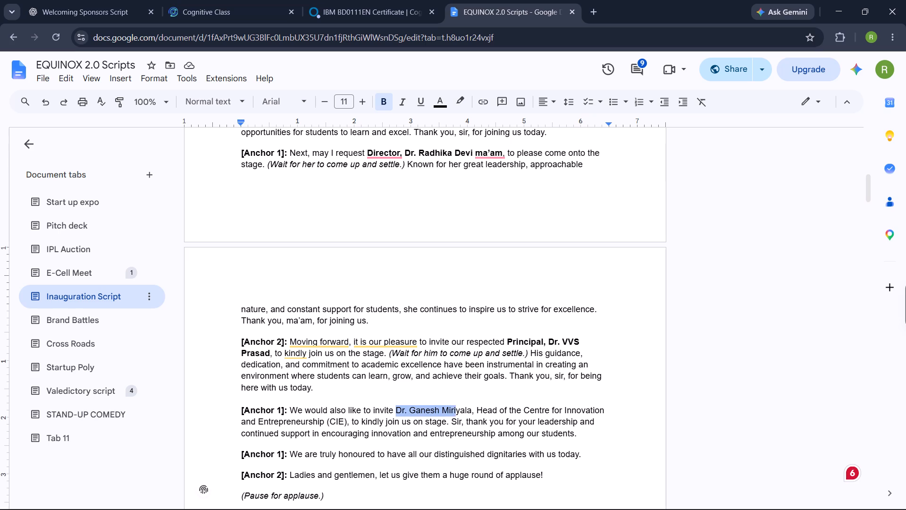
{"action": "left_click_drag", "start_coordinate": [461, 406], "coordinate": [470, 407]}
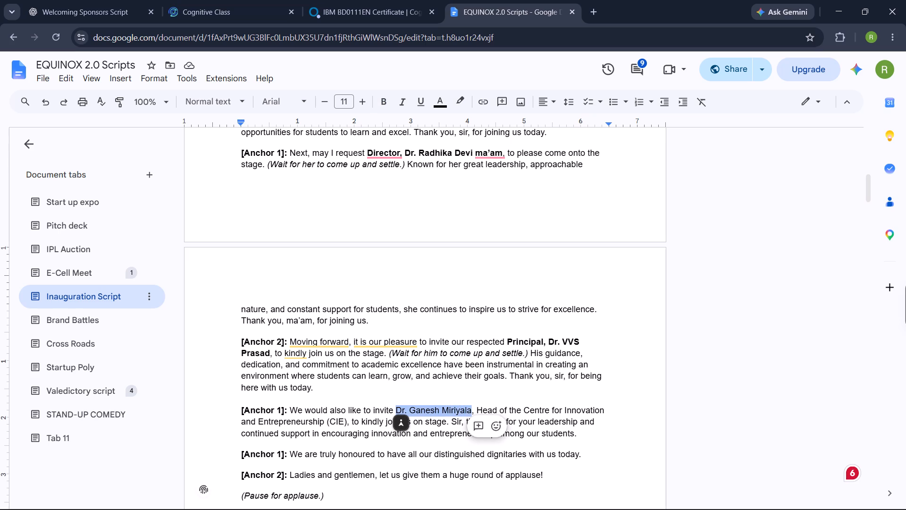
{"action": "key", "text": "ctrl+b"}
{"action": "left_click", "coordinate": [470, 407]}
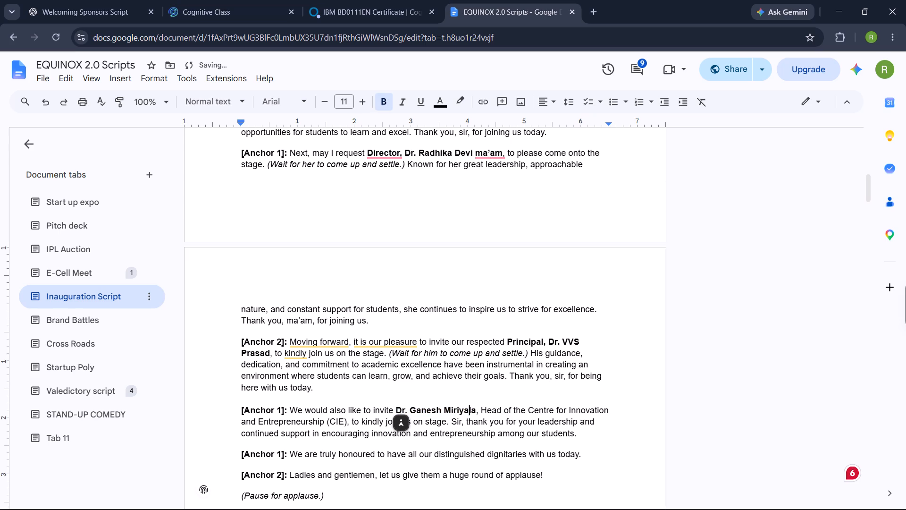
Add "sir" in bold after the name of the Head of the Centre for Innovation and Entrepreneurship.
{"action": "left_click", "coordinate": [478, 410]}
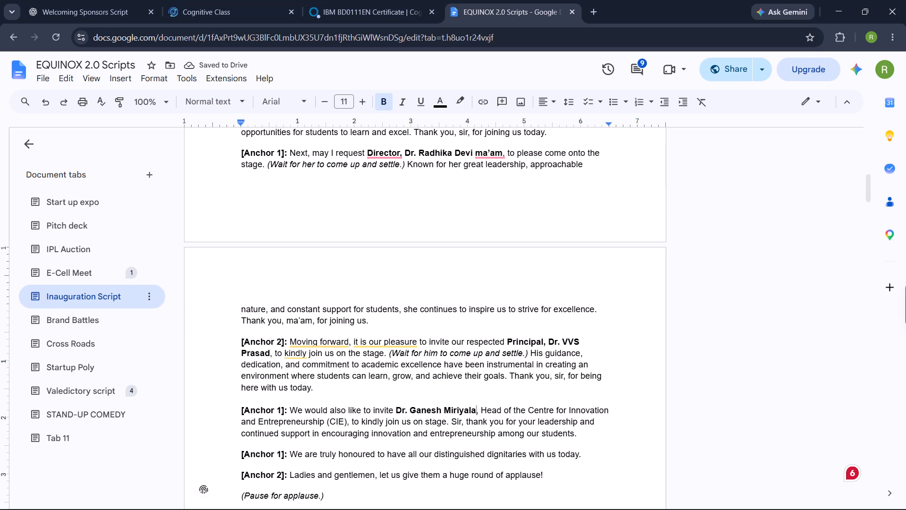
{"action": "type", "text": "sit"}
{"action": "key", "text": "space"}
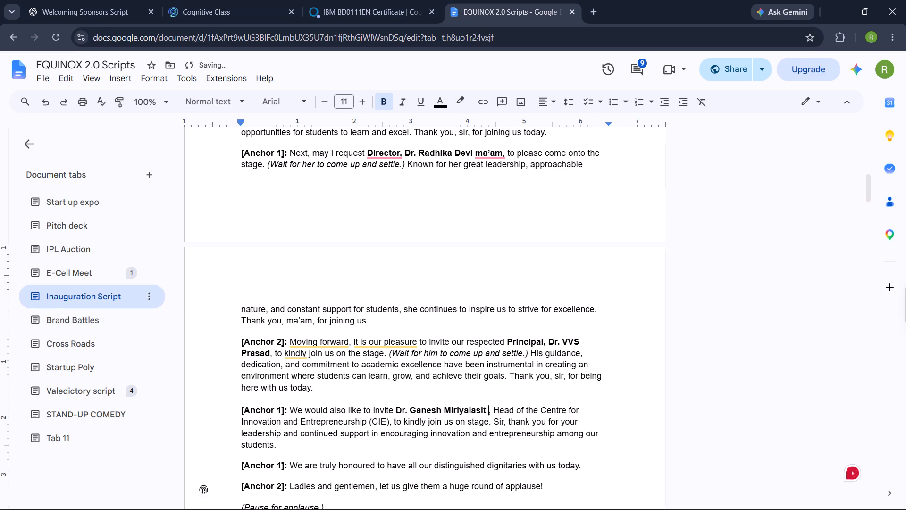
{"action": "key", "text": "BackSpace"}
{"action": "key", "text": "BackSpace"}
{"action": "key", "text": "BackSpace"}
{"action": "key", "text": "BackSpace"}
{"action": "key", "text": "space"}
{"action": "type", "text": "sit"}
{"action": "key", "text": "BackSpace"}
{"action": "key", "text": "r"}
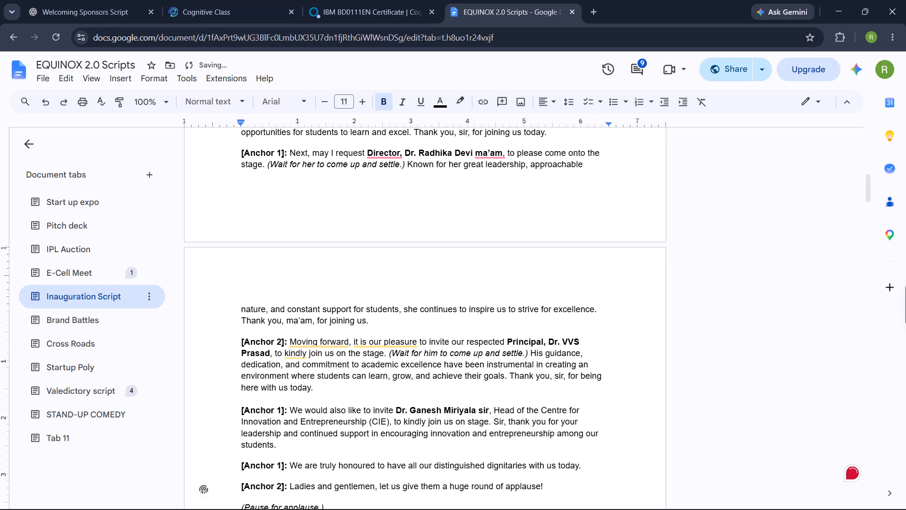
Make the name of the Spotlight guest from The Headquarters bold in Anchor 1's welcome line.
{"action": "scroll", "coordinate": [335, 437], "scroll_direction": "down", "scroll_amount": 3}
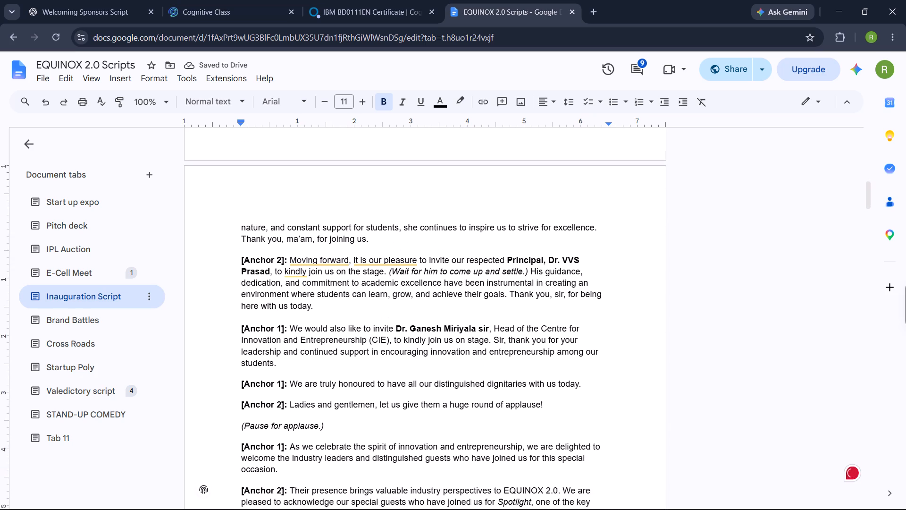
{"action": "scroll", "coordinate": [335, 437], "scroll_direction": "down", "scroll_amount": 1}
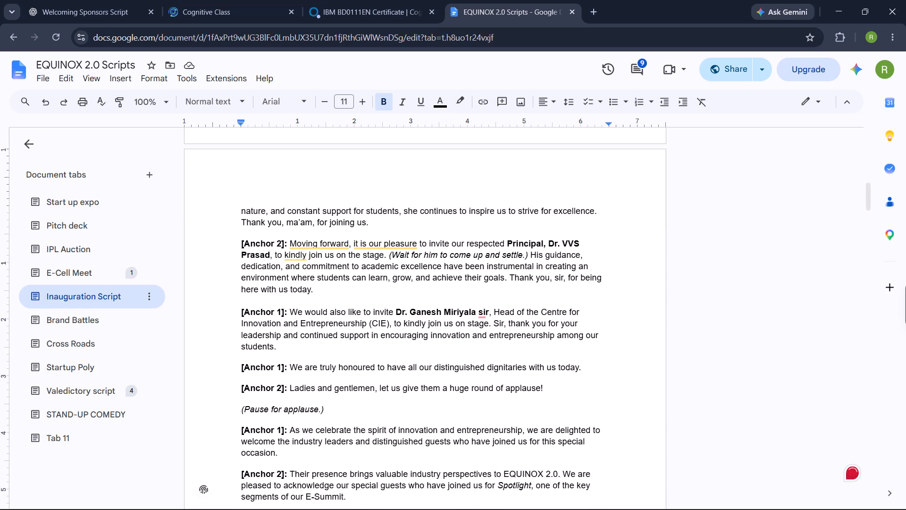
{"action": "scroll", "coordinate": [322, 447], "scroll_direction": "down", "scroll_amount": 1}
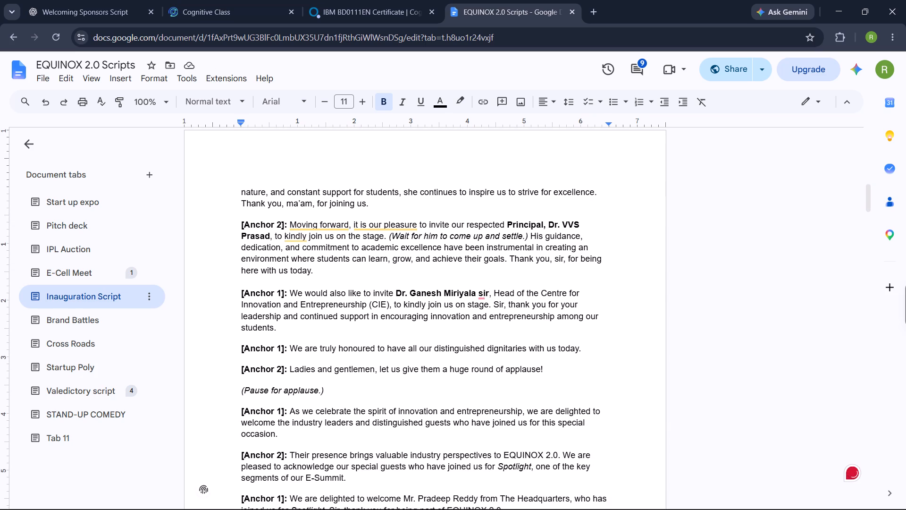
{"action": "scroll", "coordinate": [322, 447], "scroll_direction": "down", "scroll_amount": 1}
{"action": "scroll", "coordinate": [415, 459], "scroll_direction": "down", "scroll_amount": 1}
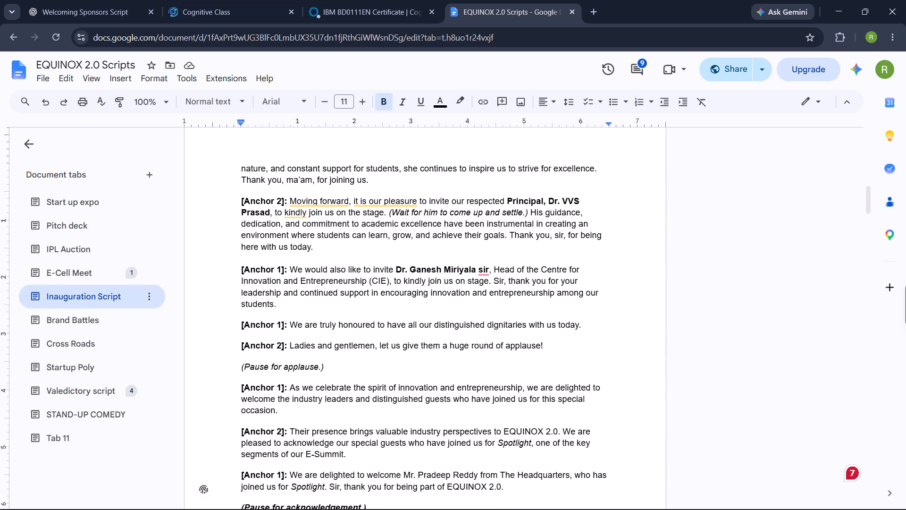
{"action": "scroll", "coordinate": [415, 459], "scroll_direction": "down", "scroll_amount": 1}
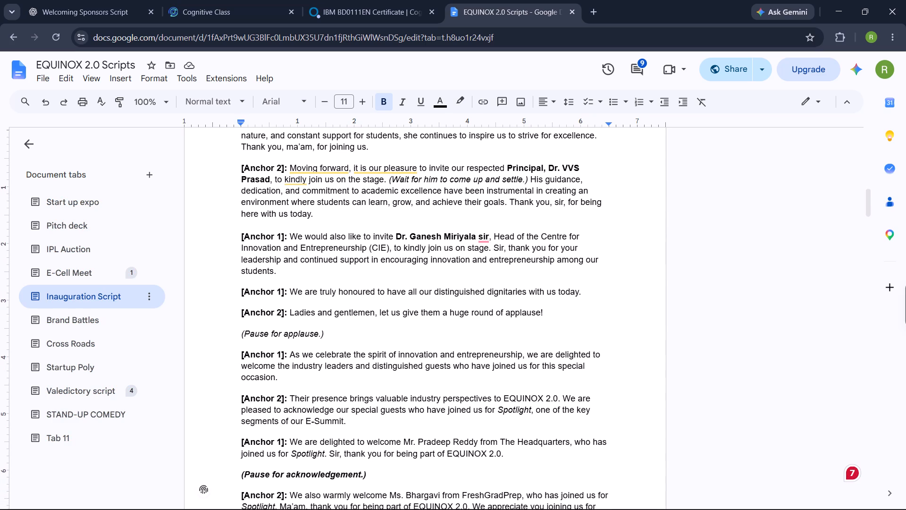
{"action": "scroll", "coordinate": [415, 459], "scroll_direction": "down", "scroll_amount": 2}
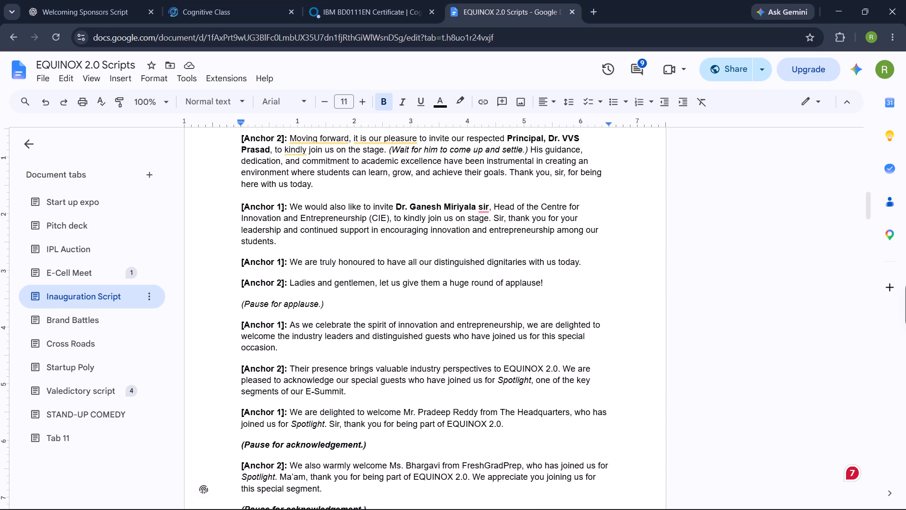
{"action": "left_click_drag", "start_coordinate": [402, 412], "coordinate": [475, 410]}
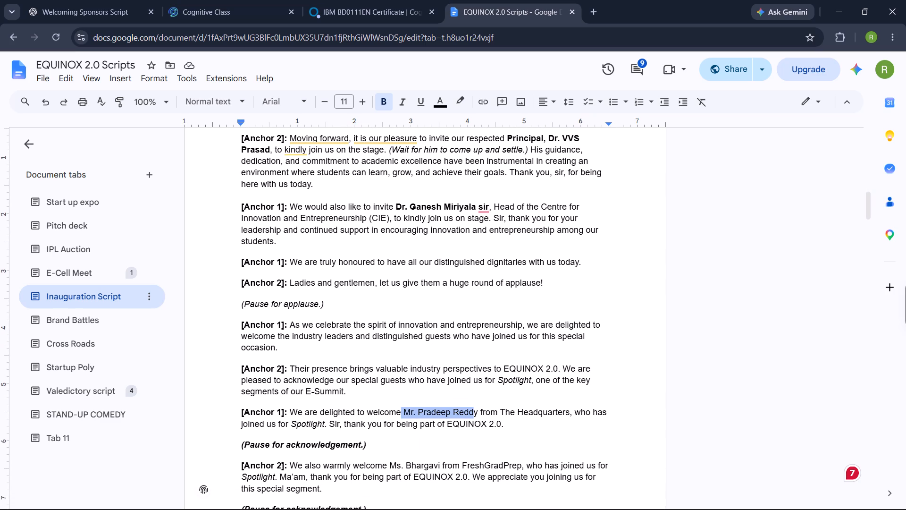
{"action": "left_click_drag", "start_coordinate": [475, 410], "coordinate": [477, 408]}
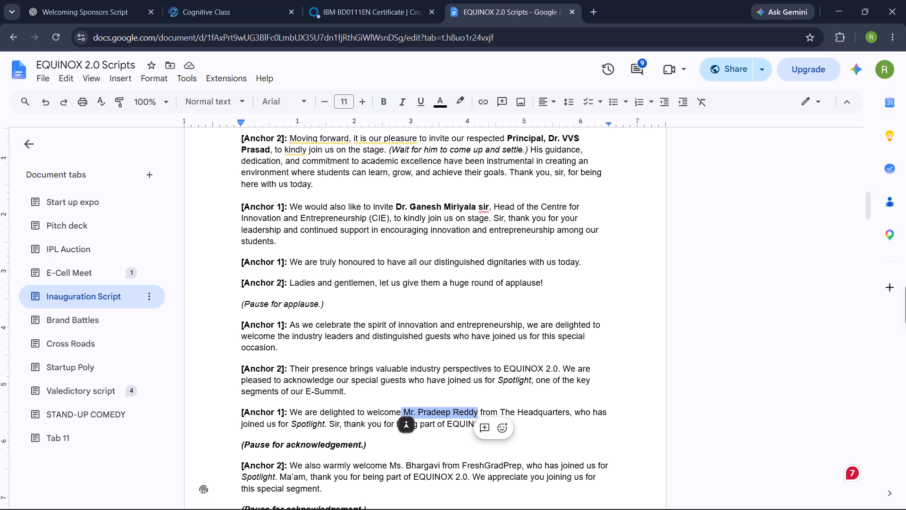
{"action": "key", "text": "ctrl+b"}
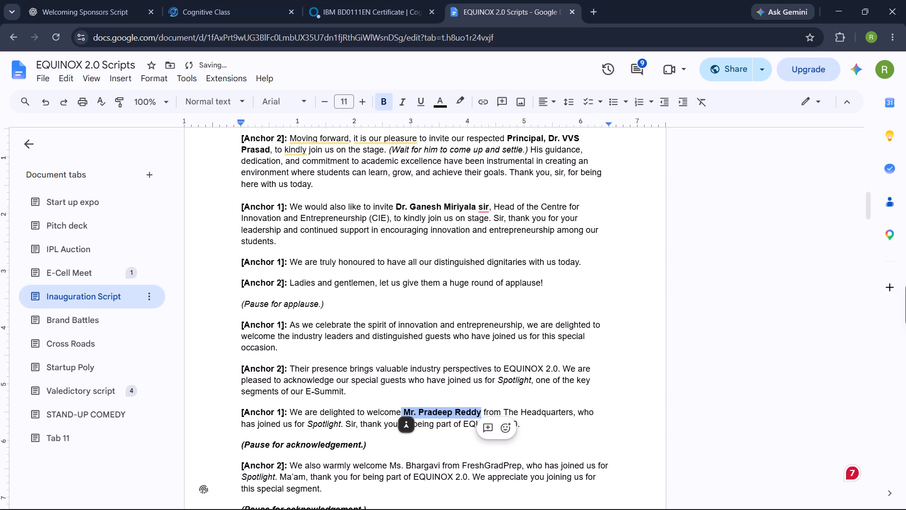
Add "sir" in bold after the name of The Headquarters guest, leaving a single space before "from".
{"action": "key", "text": "Right"}
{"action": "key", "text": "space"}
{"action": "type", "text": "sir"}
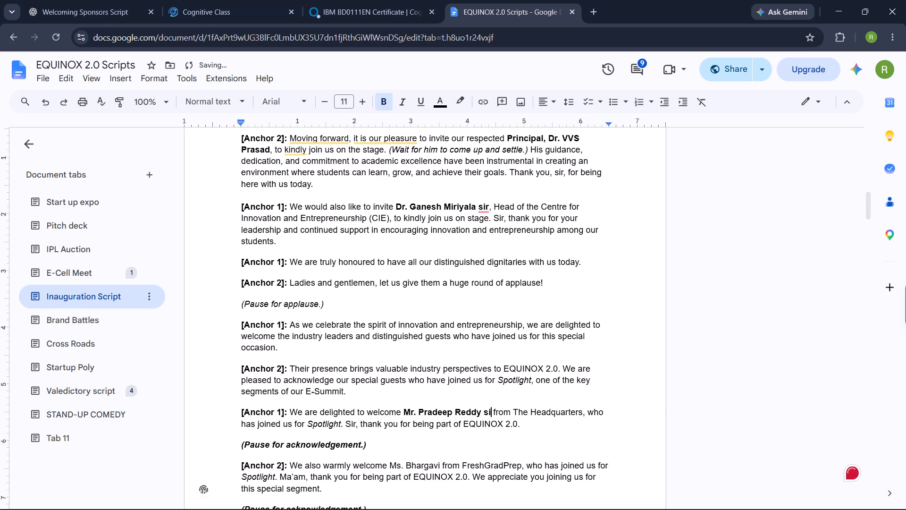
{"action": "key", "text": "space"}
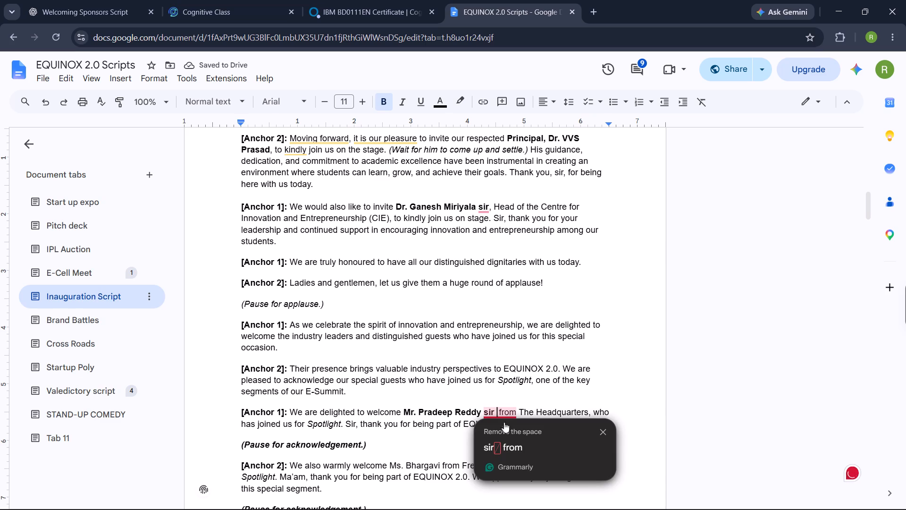
{"action": "left_click", "coordinate": [505, 433]}
Add "Ma'am" after the FreshGradPrep guest's name in Anchor 2's welcome line, with a space before "from".
{"action": "scroll", "coordinate": [437, 461], "scroll_direction": "down", "scroll_amount": 1}
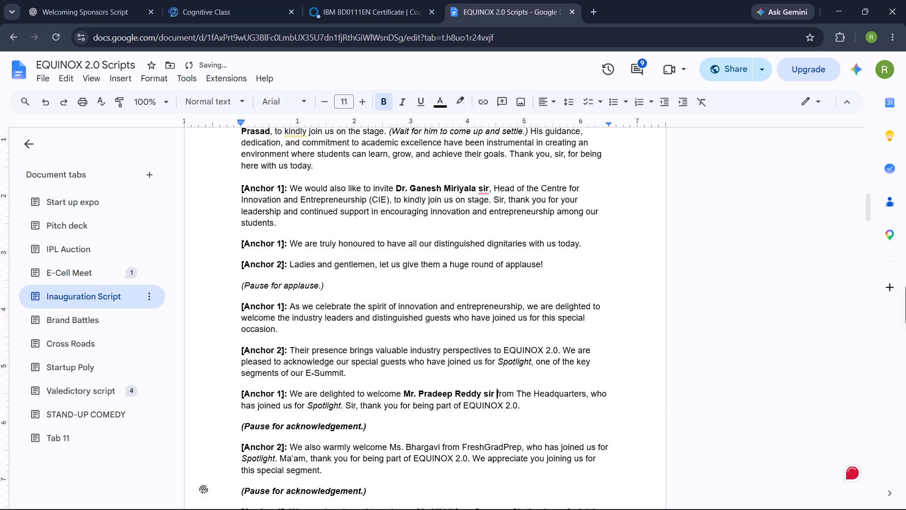
{"action": "scroll", "coordinate": [437, 461], "scroll_direction": "down", "scroll_amount": 1}
{"action": "left_click", "coordinate": [442, 447]}
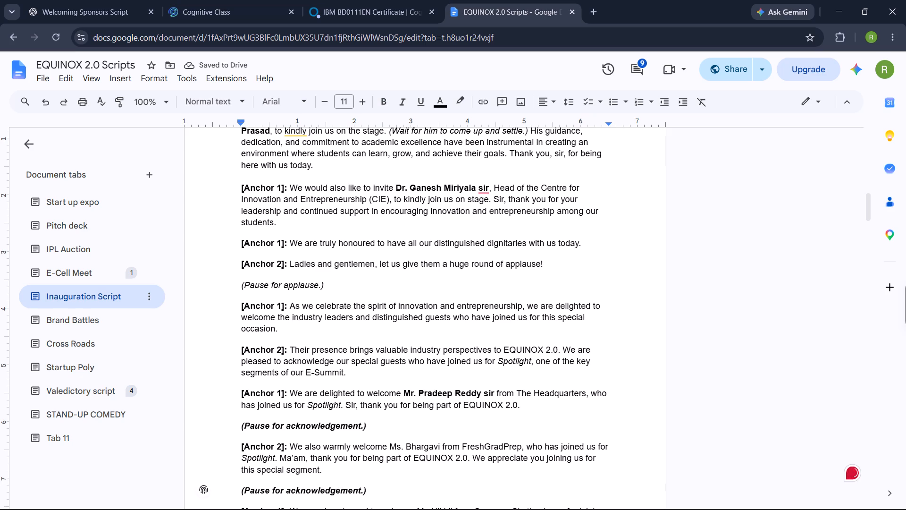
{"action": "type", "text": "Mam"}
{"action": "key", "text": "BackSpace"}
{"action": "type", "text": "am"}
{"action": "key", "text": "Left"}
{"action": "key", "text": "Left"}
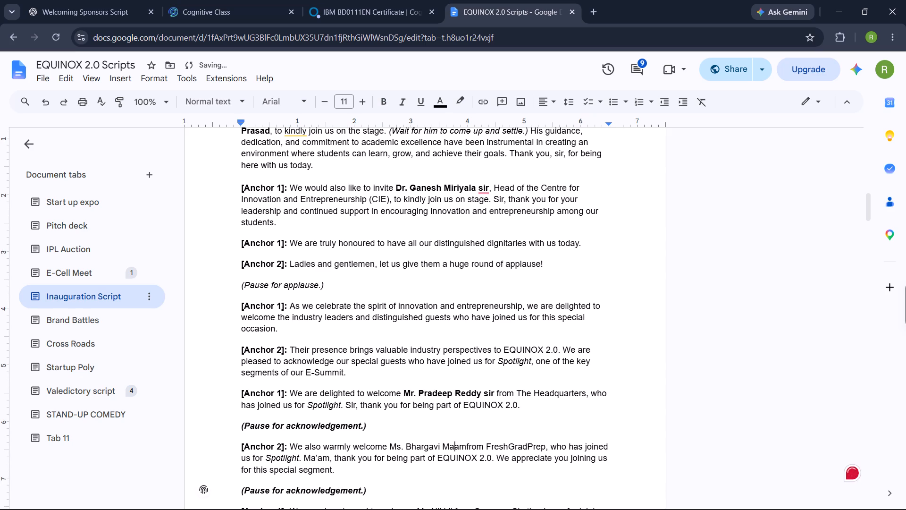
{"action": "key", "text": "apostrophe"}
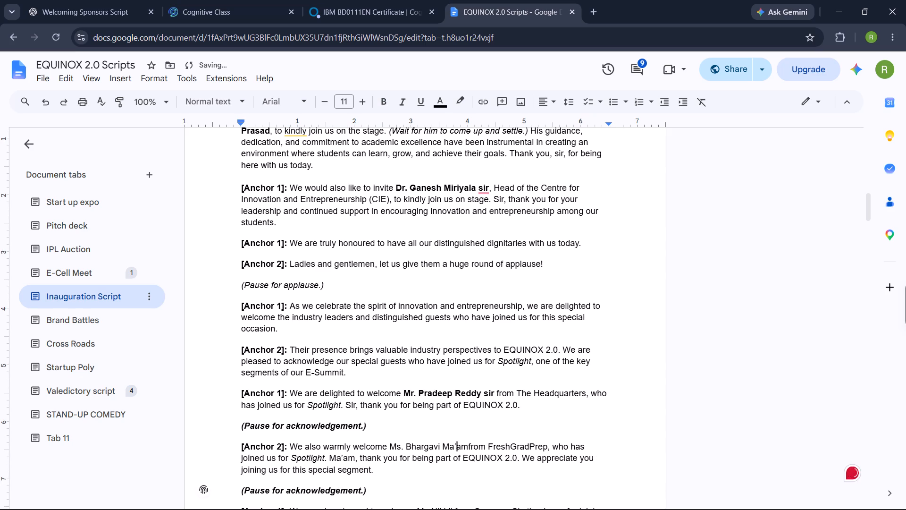
{"action": "left_click", "coordinate": [467, 448]}
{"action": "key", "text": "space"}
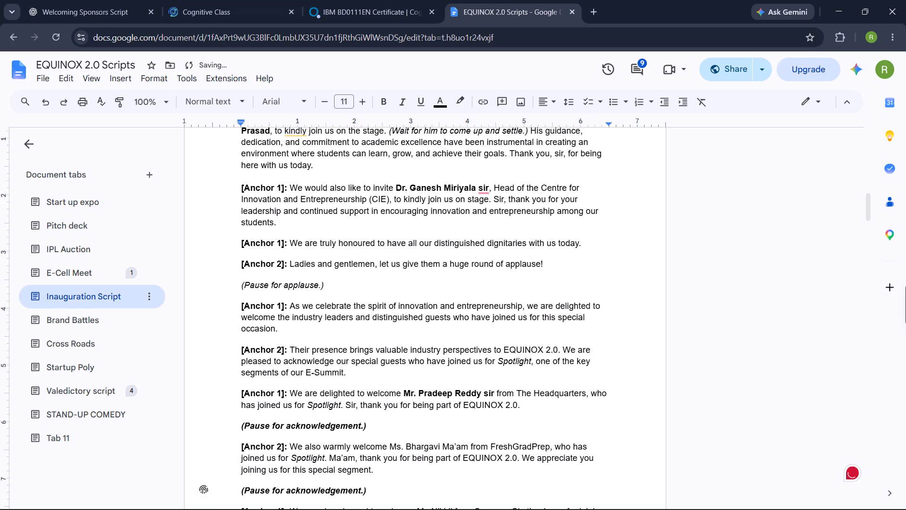
Make the FreshGradPrep guest's name, including "Ms." and "Ma'am", bold in Anchor 2's welcome line.
{"action": "left_click_drag", "start_coordinate": [467, 447], "coordinate": [389, 444]}
{"action": "key", "text": "ctrl+b"}
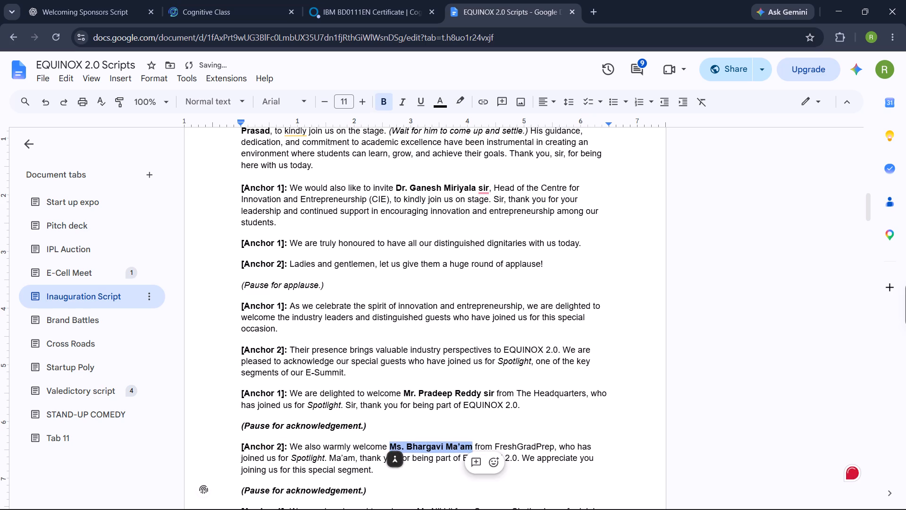
{"action": "left_click", "coordinate": [389, 444]}
Add "sir" after the name of the guest from Soaroan in Anchor 1's welcome line.
{"action": "scroll", "coordinate": [609, 390], "scroll_direction": "down", "scroll_amount": 1}
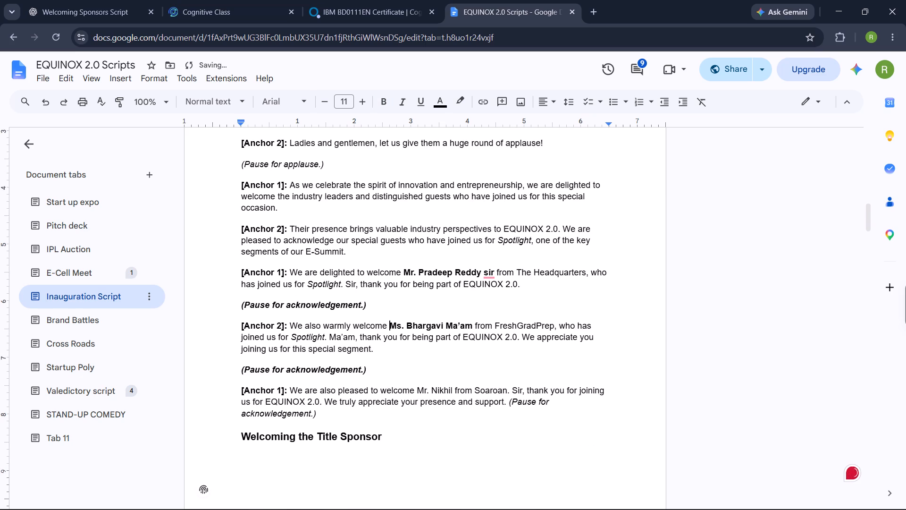
{"action": "scroll", "coordinate": [609, 390], "scroll_direction": "down", "scroll_amount": 1}
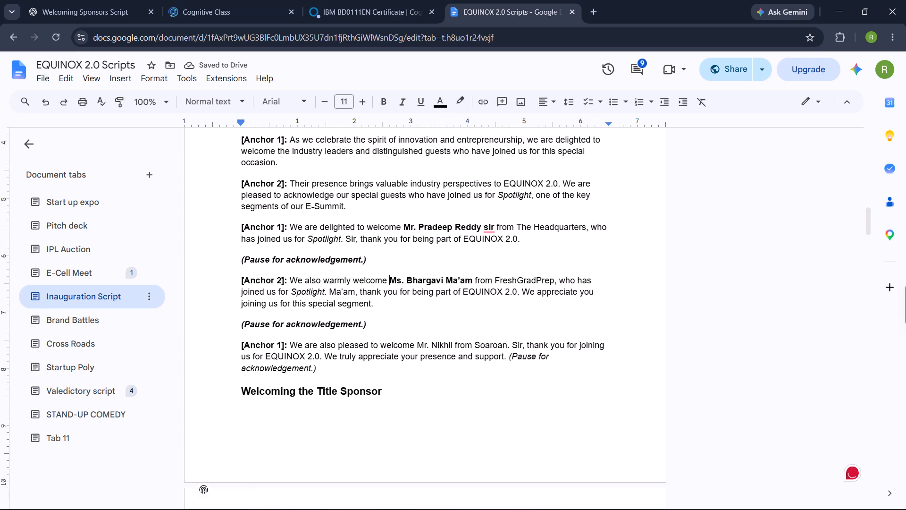
{"action": "scroll", "coordinate": [475, 357], "scroll_direction": "down", "scroll_amount": 1}
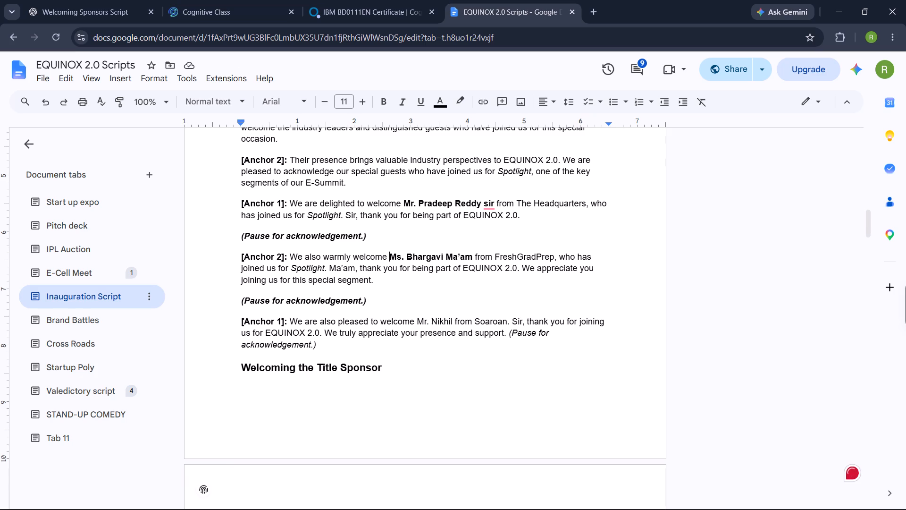
{"action": "left_click", "coordinate": [454, 317]}
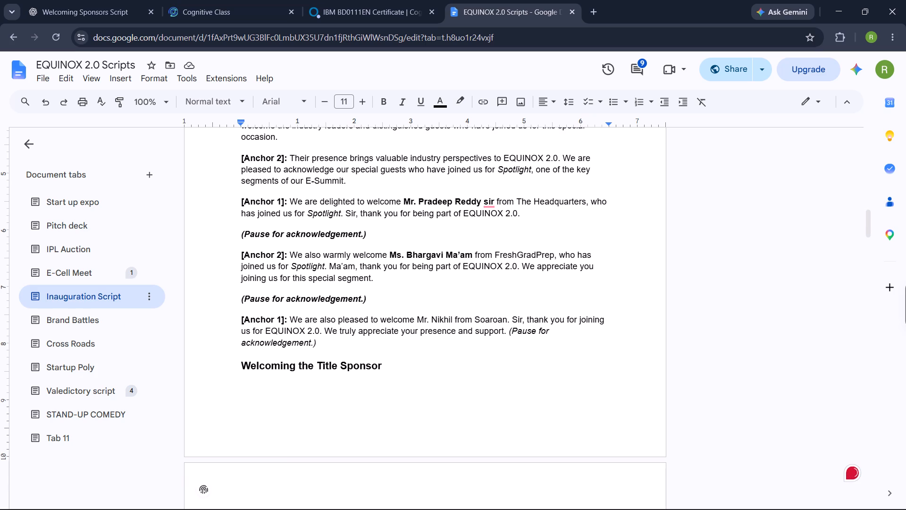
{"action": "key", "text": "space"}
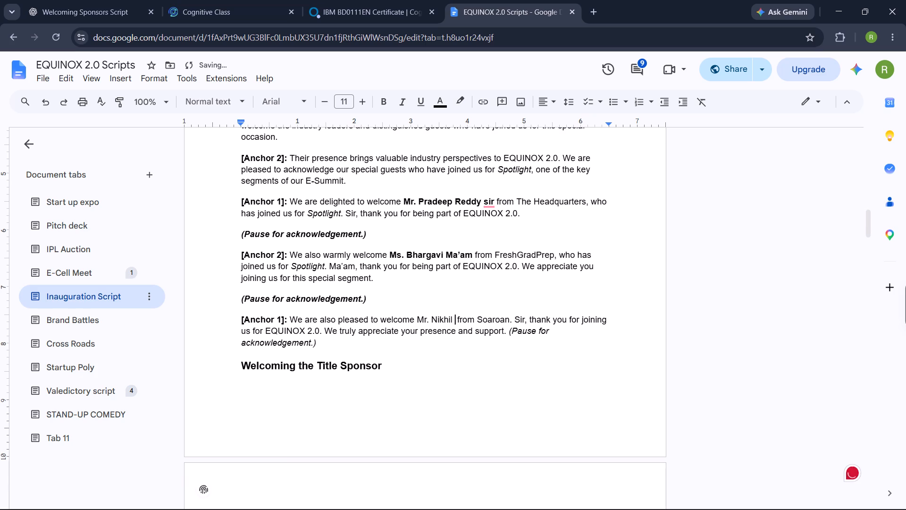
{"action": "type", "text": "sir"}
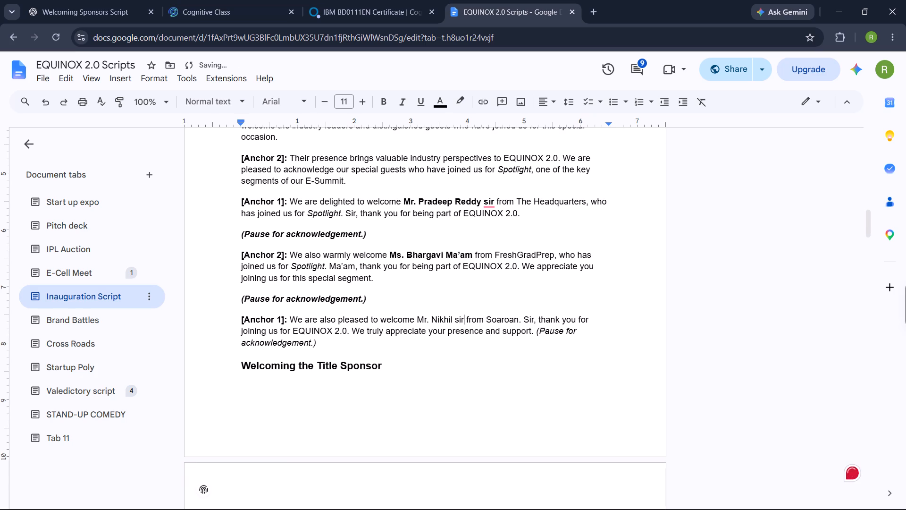
Make the Soaroan guest's name, including "Mr." and "sir", bold in Anchor 1's welcome line.
{"action": "left_click_drag", "start_coordinate": [415, 322], "coordinate": [464, 322]}
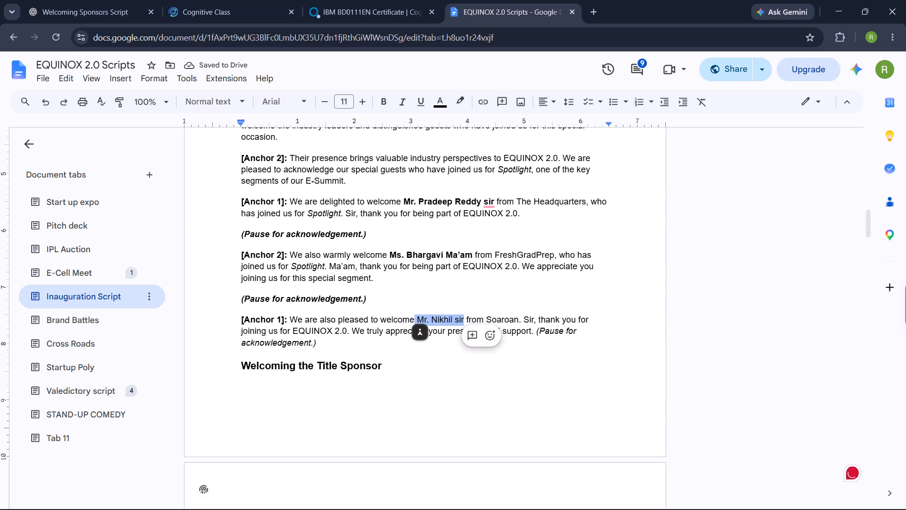
{"action": "key", "text": "ctrl+b"}
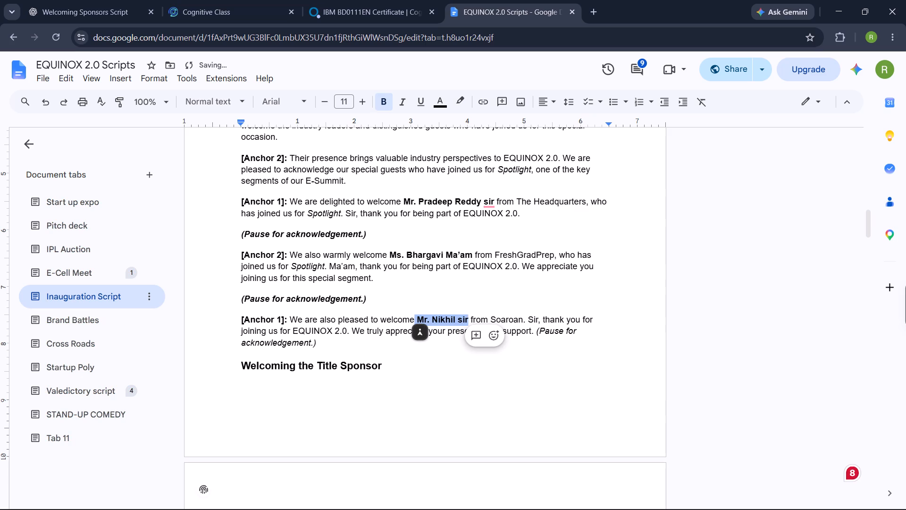
Add "and crossroads" in italics after "Spotlight" in Anchor 2's welcome for the FreshGradPrep guest.
{"action": "left_click", "coordinate": [324, 268]}
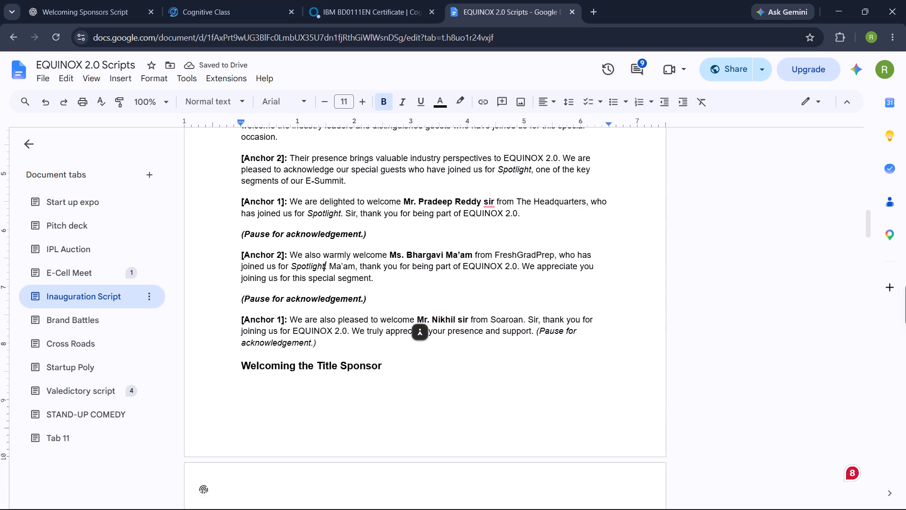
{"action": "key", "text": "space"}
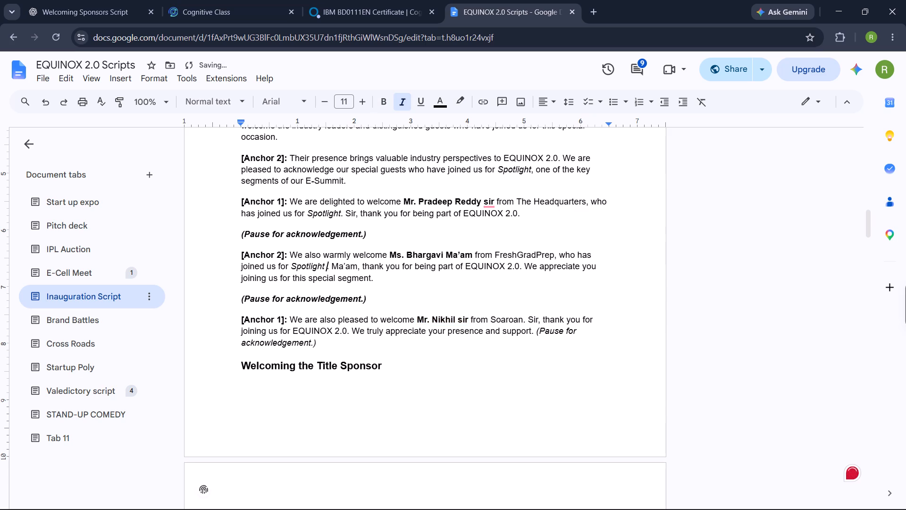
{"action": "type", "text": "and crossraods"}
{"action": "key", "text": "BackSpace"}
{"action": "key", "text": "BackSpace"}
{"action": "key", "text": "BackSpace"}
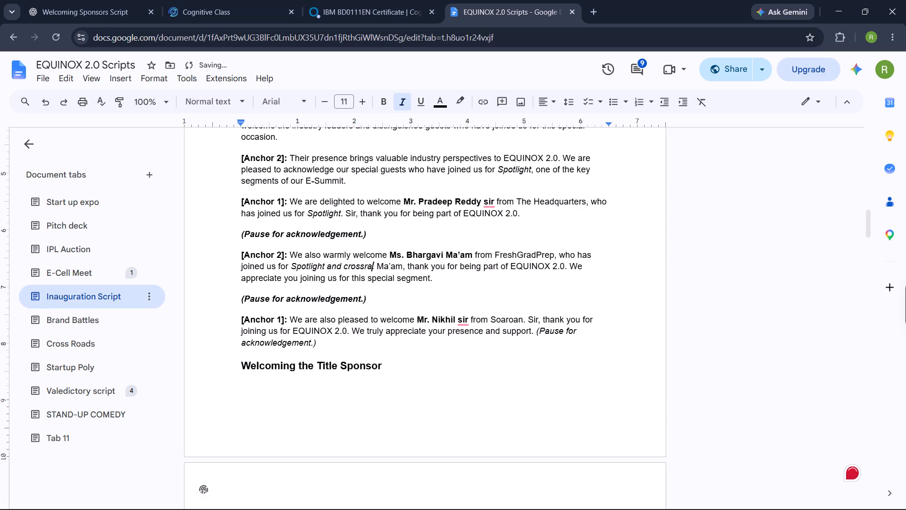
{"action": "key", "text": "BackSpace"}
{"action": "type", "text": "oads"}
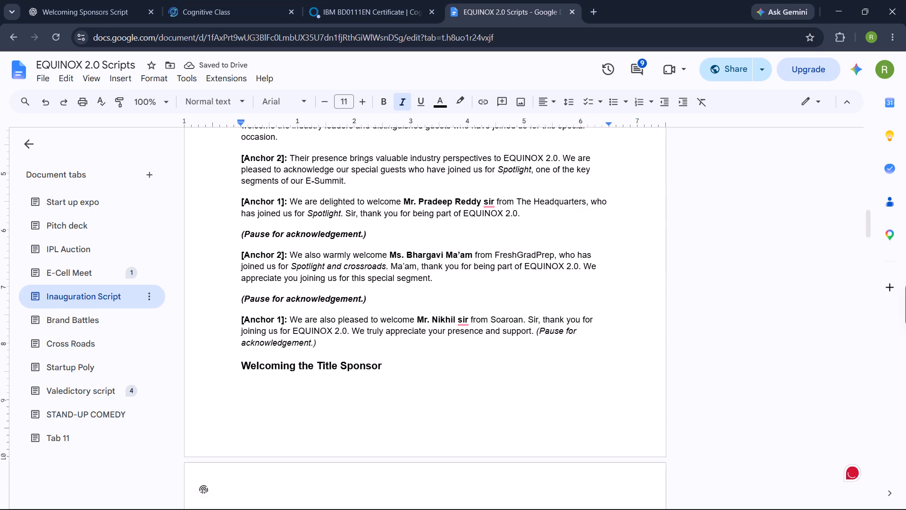
{"action": "left_click", "coordinate": [420, 294]}
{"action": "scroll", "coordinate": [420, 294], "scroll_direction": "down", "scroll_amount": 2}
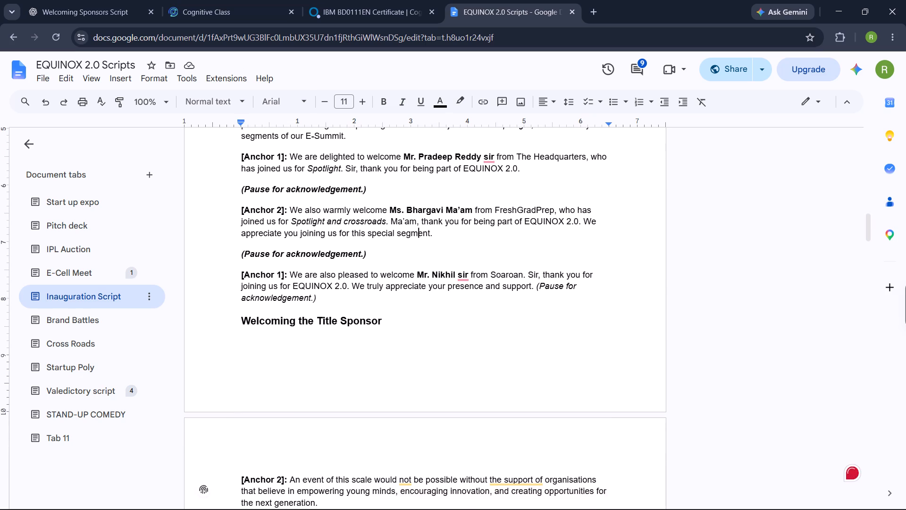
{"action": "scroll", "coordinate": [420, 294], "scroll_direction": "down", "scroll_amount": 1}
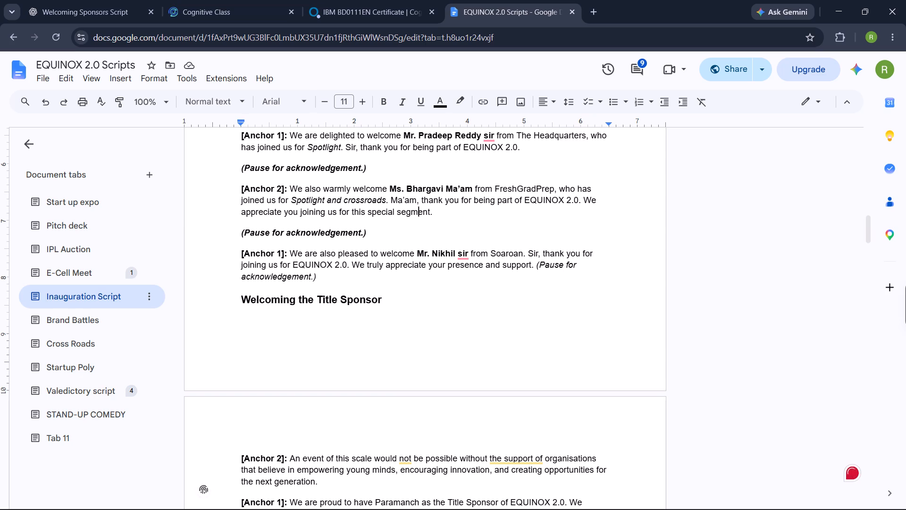
Correct the lowercase "sir" to "Sir" in Anchor 1's welcome line for the guest from Soaroan.
{"action": "left_click", "coordinate": [329, 272]}
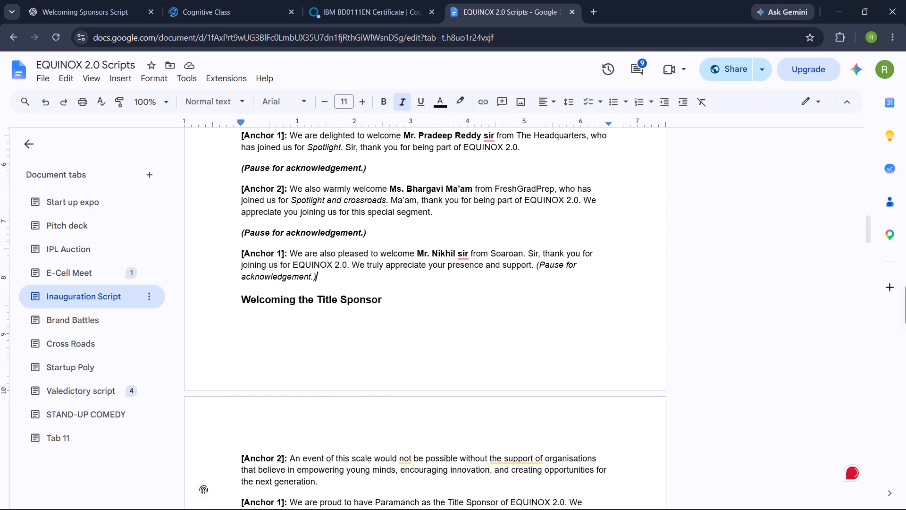
{"action": "left_click", "coordinate": [466, 279]}
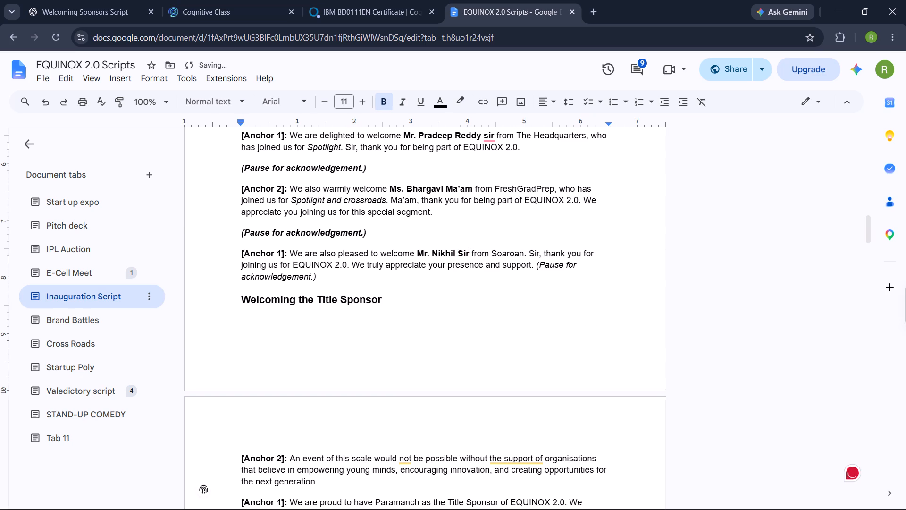
Insert two blank lines after the Soaroan guest's "(Pause for acknowledgement.)" cue, pushing the sponsor heading onto a new page.
{"action": "scroll", "coordinate": [354, 293], "scroll_direction": "down", "scroll_amount": 1}
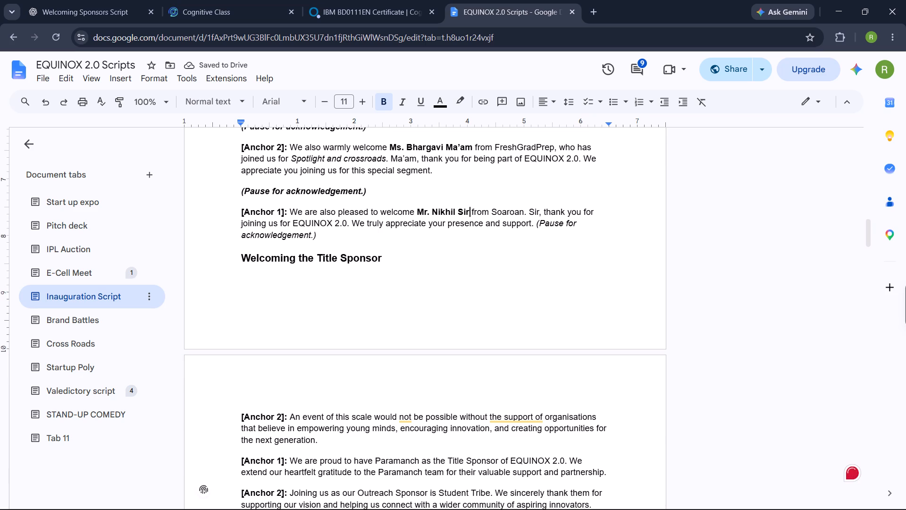
{"action": "left_click", "coordinate": [344, 241]}
{"action": "key", "text": "Return"}
{"action": "key", "text": "Return"}
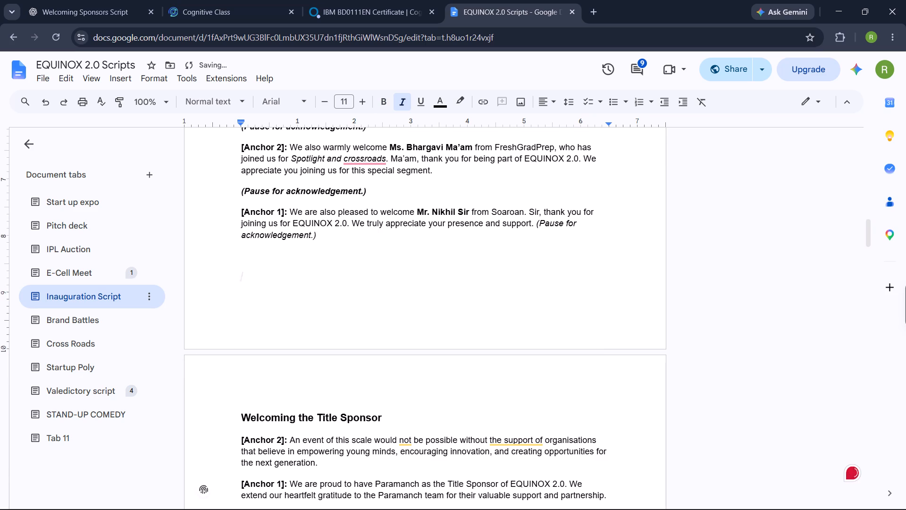
Change the sponsor section heading to "Welcoming the Event Sponsors".
{"action": "scroll", "coordinate": [304, 446], "scroll_direction": "down", "scroll_amount": 1}
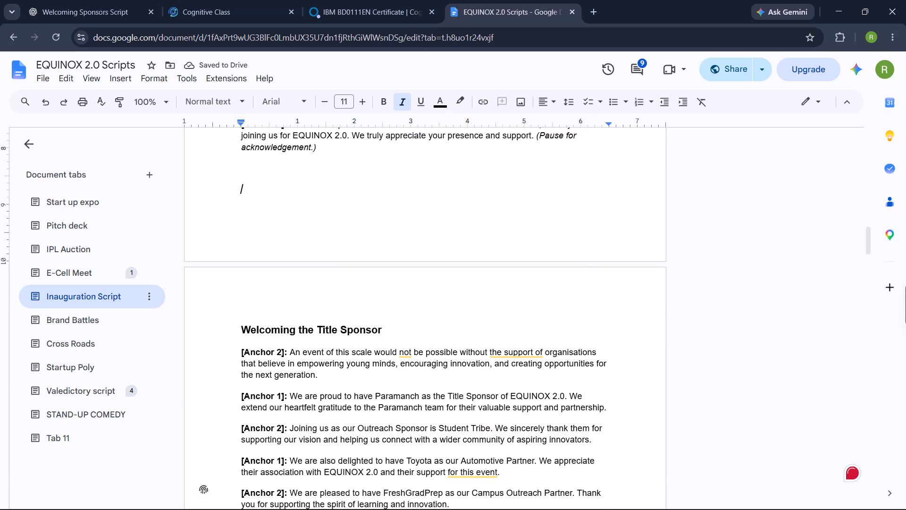
{"action": "scroll", "coordinate": [432, 409], "scroll_direction": "down", "scroll_amount": 1}
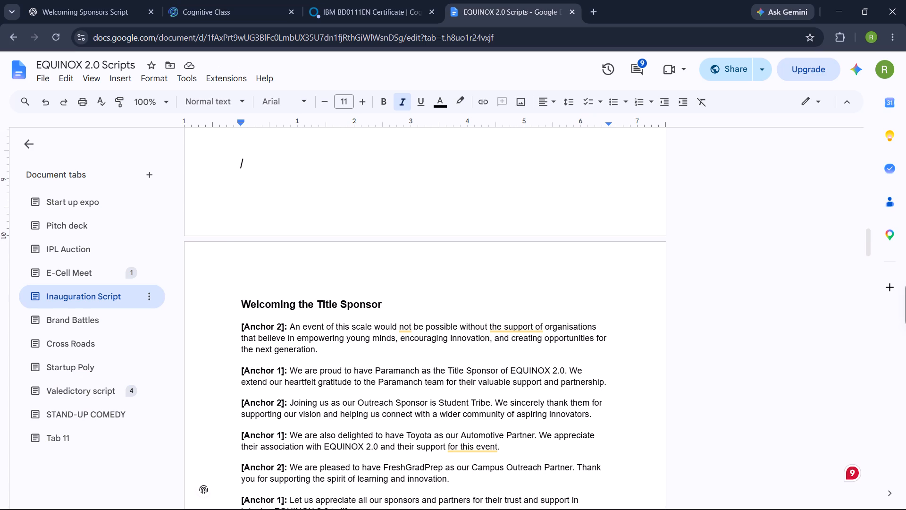
{"action": "scroll", "coordinate": [432, 409], "scroll_direction": "down", "scroll_amount": 1}
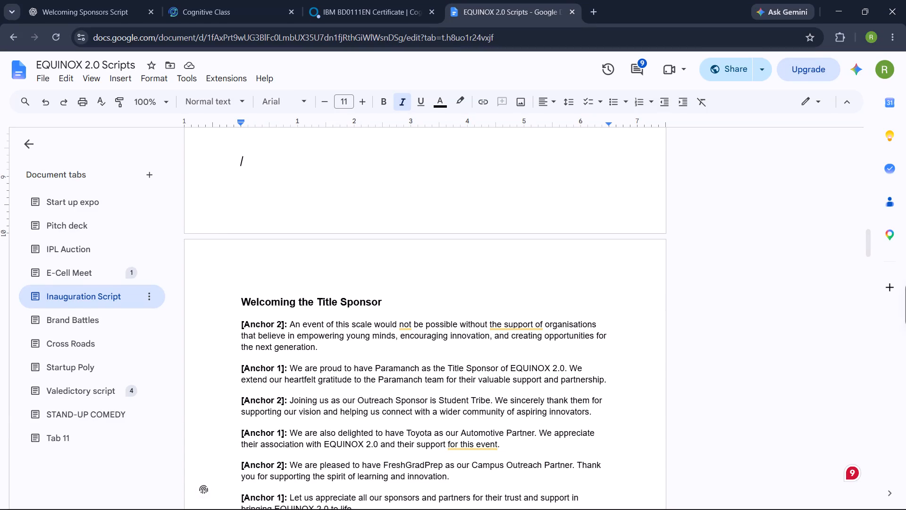
{"action": "left_click", "coordinate": [339, 298]}
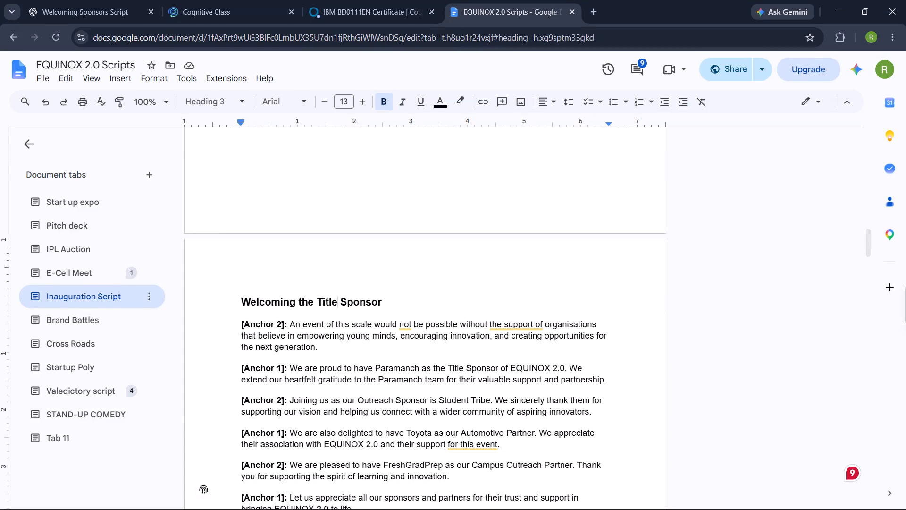
{"action": "key", "text": "BackSpace"}
{"action": "key", "text": "BackSpace"}
{"action": "key", "text": "BackSpace"}
{"action": "key", "text": "BackSpace"}
{"action": "key", "text": "BackSpace"}
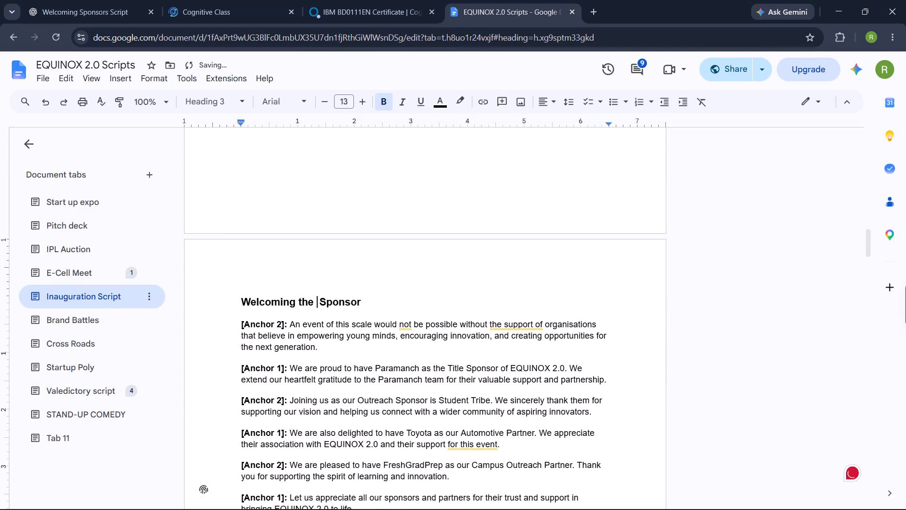
{"action": "key", "text": "shift+e"}
{"action": "type", "text": "vents"}
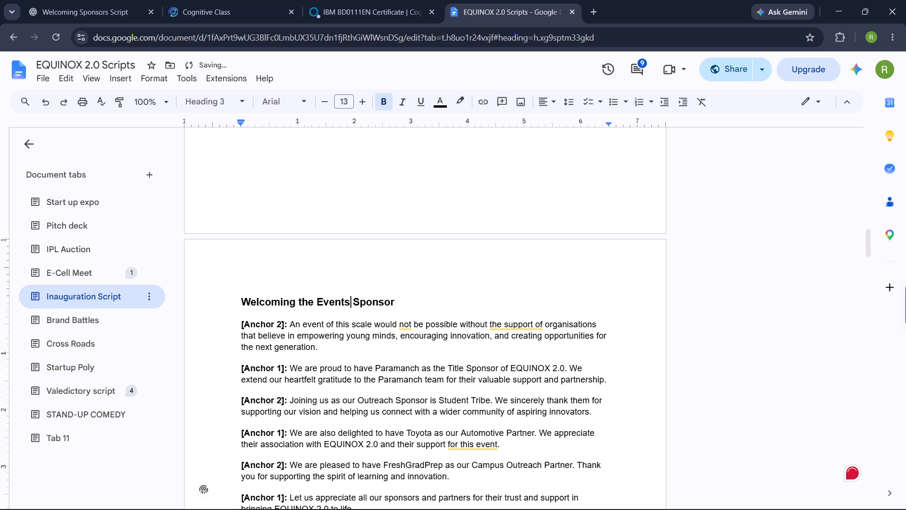
{"action": "key", "text": "BackSpace"}
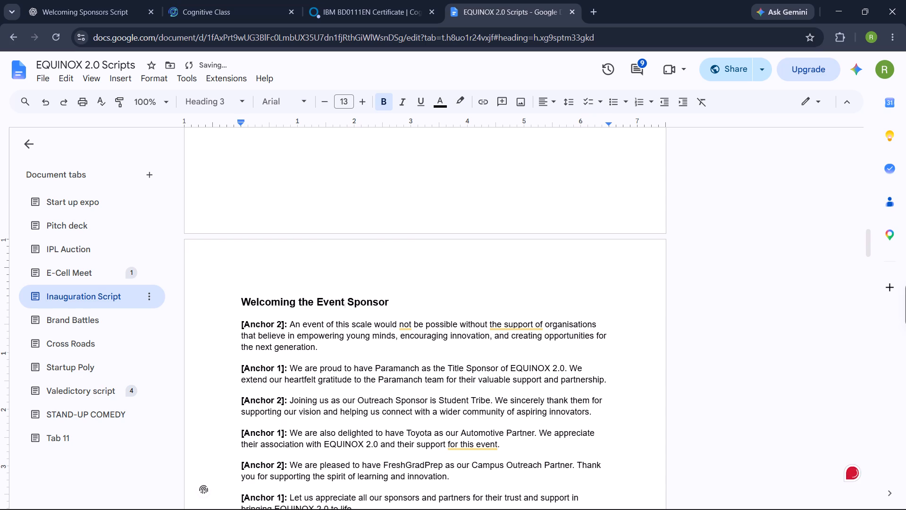
{"action": "left_click", "coordinate": [387, 302]}
{"action": "key", "text": "s"}
Proofread the event sponsors section through to the start of the Lamp Lighting section.
{"action": "scroll", "coordinate": [387, 302], "scroll_direction": "down", "scroll_amount": 1}
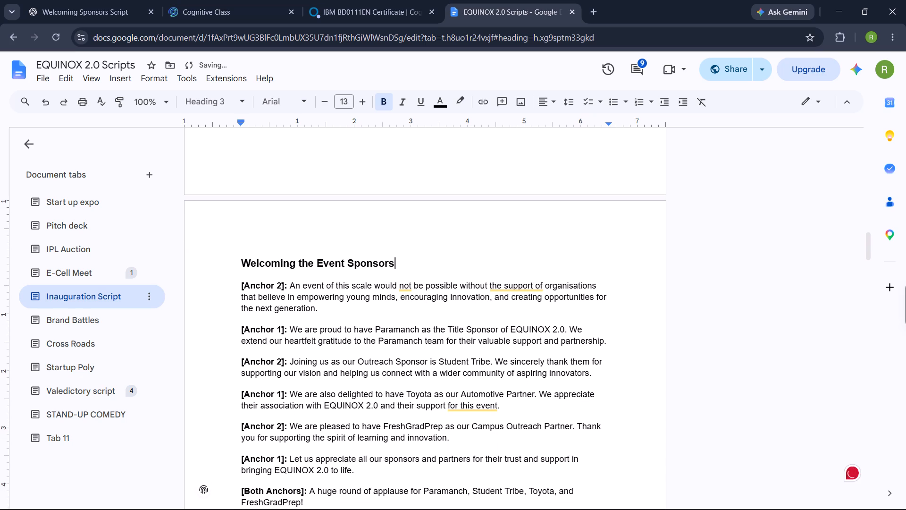
{"action": "scroll", "coordinate": [387, 302], "scroll_direction": "down", "scroll_amount": 1}
{"action": "scroll", "coordinate": [346, 421], "scroll_direction": "down", "scroll_amount": 3}
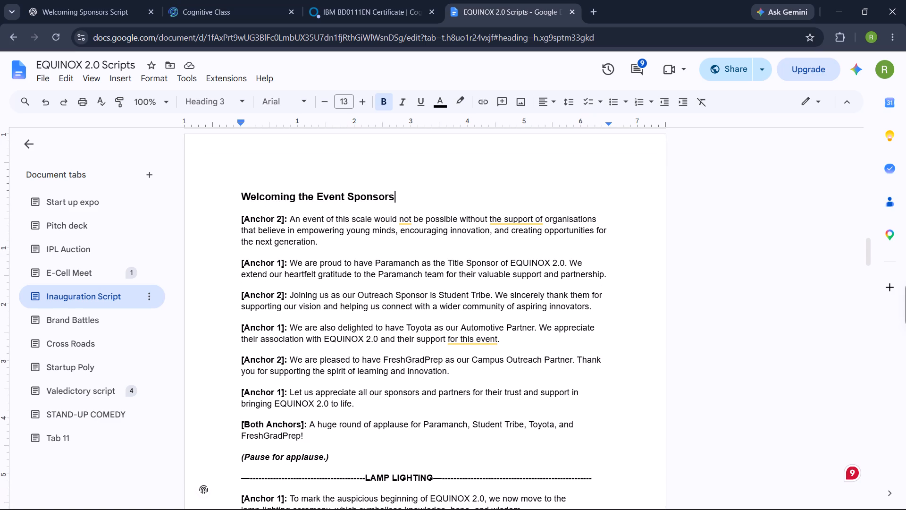
{"action": "scroll", "coordinate": [346, 421], "scroll_direction": "down", "scroll_amount": 2}
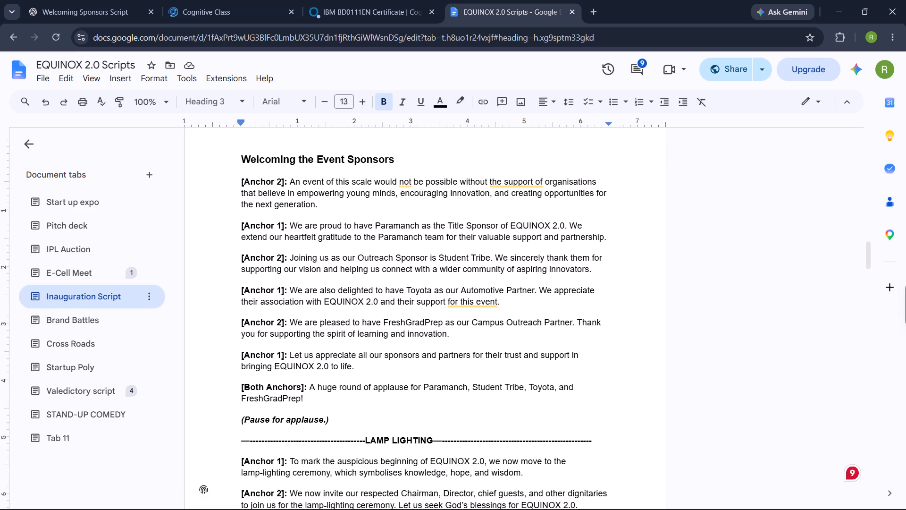
{"action": "scroll", "coordinate": [304, 440], "scroll_direction": "down", "scroll_amount": 1}
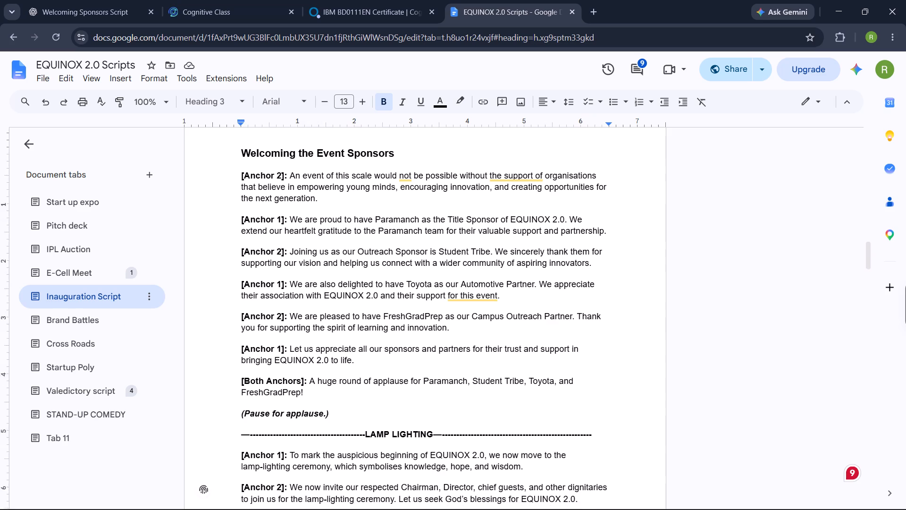
{"action": "scroll", "coordinate": [304, 440], "scroll_direction": "down", "scroll_amount": 3}
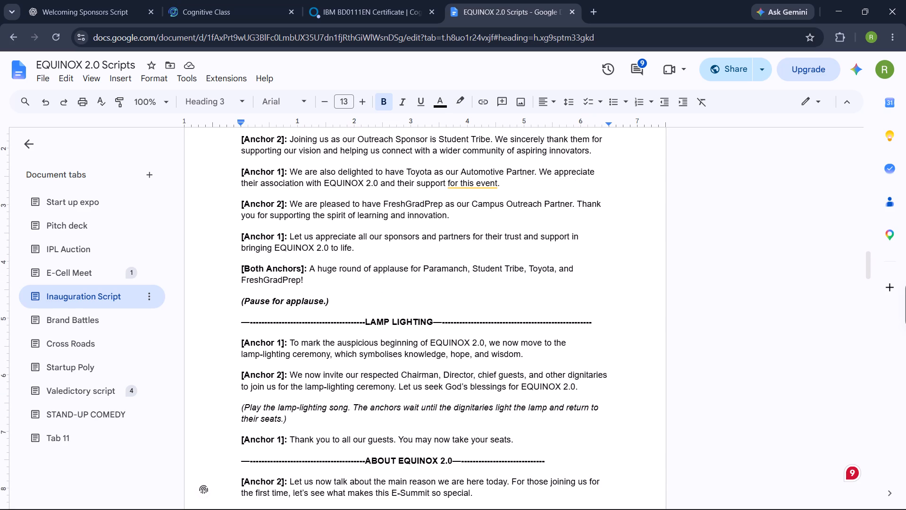
Examine the Lamp Lighting wording, including the word "symbolises", and the beginning of the About EQUINOX 2.0 section.
{"action": "left_click_drag", "start_coordinate": [357, 354], "coordinate": [403, 353]}
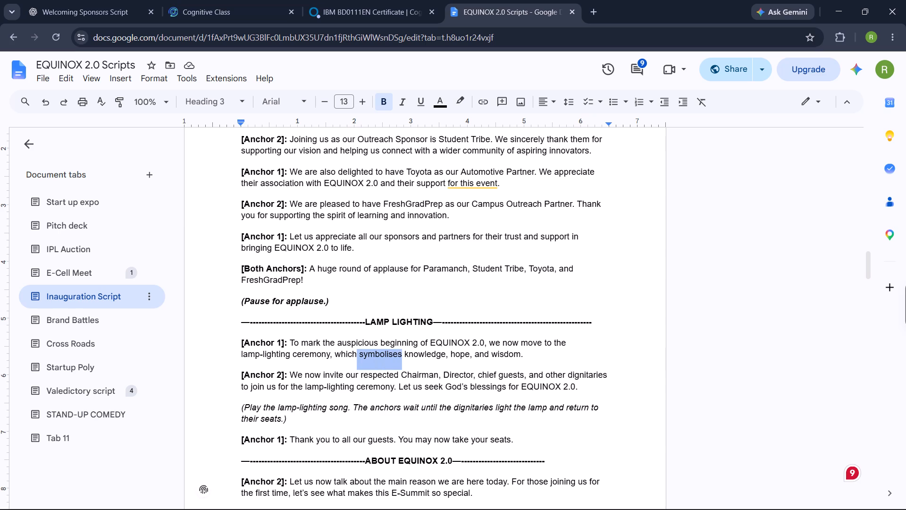
{"action": "left_click_drag", "start_coordinate": [403, 353], "coordinate": [403, 352]}
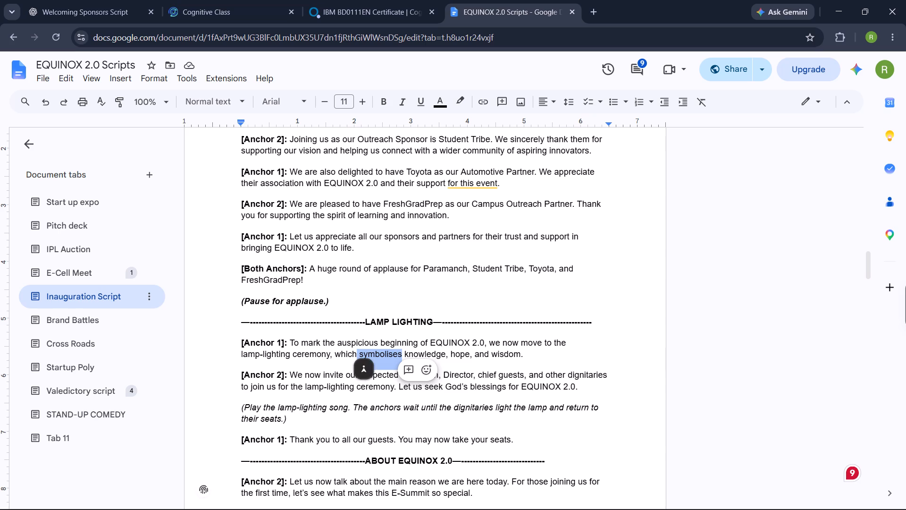
{"action": "left_click", "coordinate": [386, 353]}
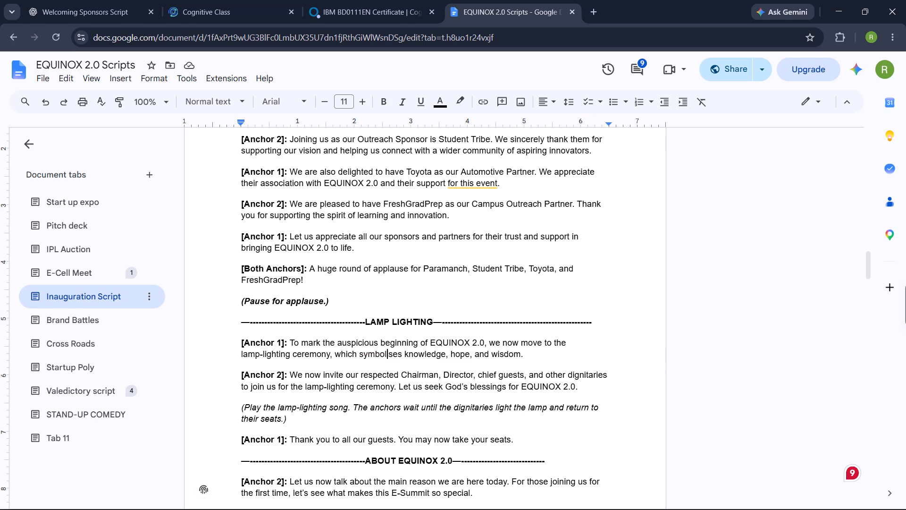
{"action": "left_click", "coordinate": [402, 354]}
{"action": "left_click_drag", "start_coordinate": [402, 354], "coordinate": [358, 350]}
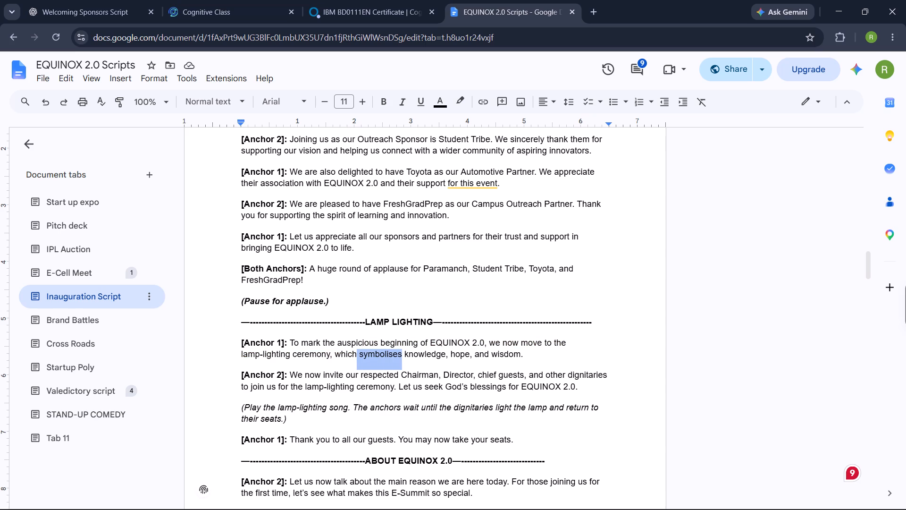
{"action": "left_click_drag", "start_coordinate": [358, 350], "coordinate": [361, 354]}
{"action": "left_click", "coordinate": [377, 340]}
{"action": "scroll", "coordinate": [377, 340], "scroll_direction": "down", "scroll_amount": 1}
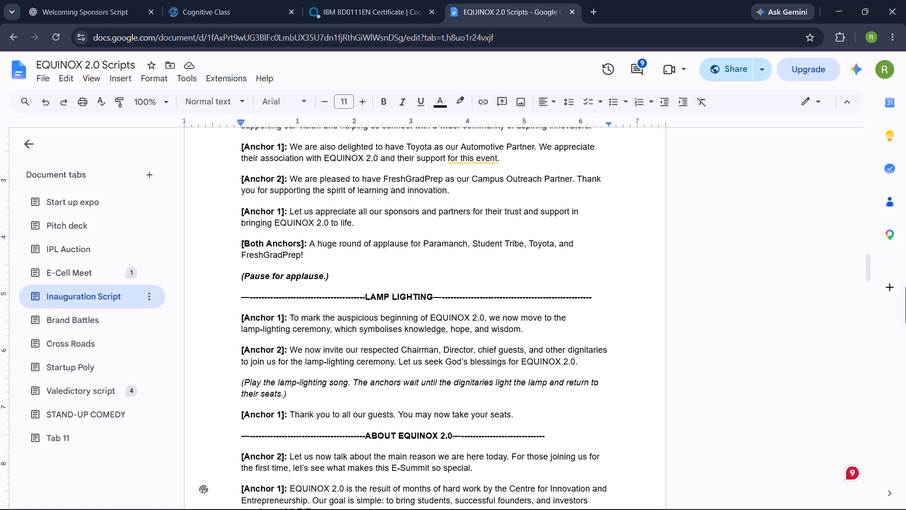
{"action": "scroll", "coordinate": [377, 340], "scroll_direction": "down", "scroll_amount": 3}
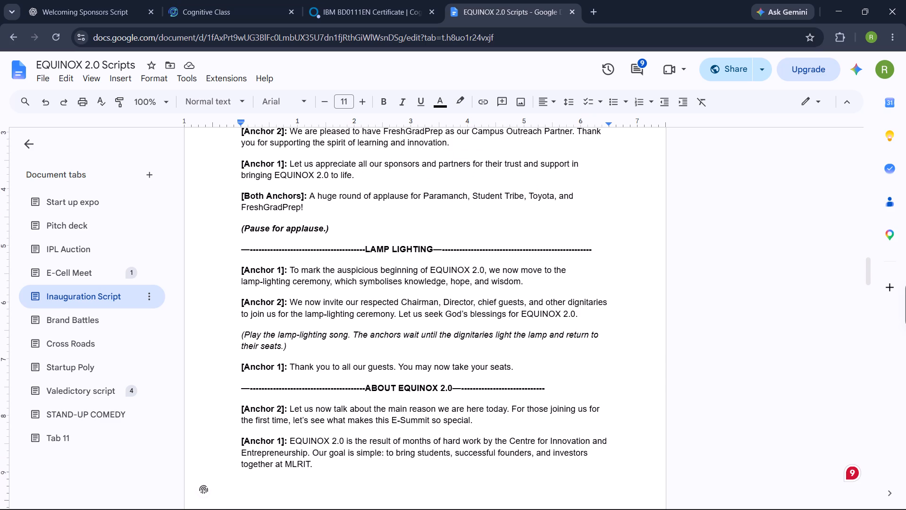
{"action": "left_click", "coordinate": [474, 302]}
Review the dignitary invitations on the first pages, checking each dignitary's title and the order in which they are invited.
{"action": "scroll", "coordinate": [441, 305], "scroll_direction": "up", "scroll_amount": 6}
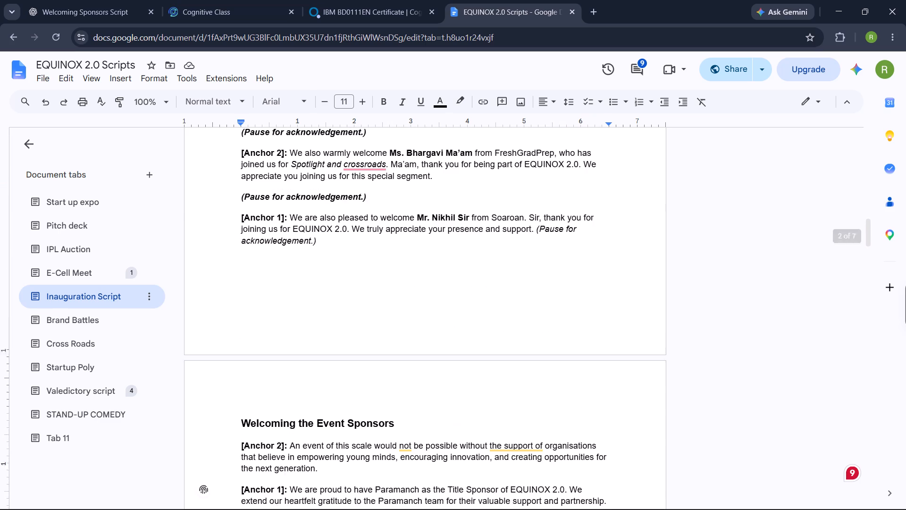
{"action": "scroll", "coordinate": [441, 305], "scroll_direction": "up", "scroll_amount": 5}
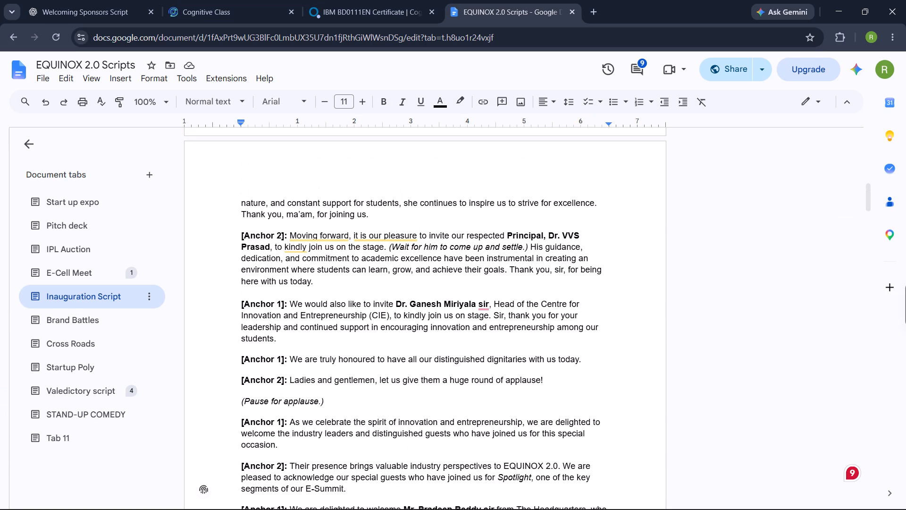
{"action": "scroll", "coordinate": [441, 305], "scroll_direction": "up", "scroll_amount": 1}
{"action": "scroll", "coordinate": [507, 256], "scroll_direction": "up", "scroll_amount": 1}
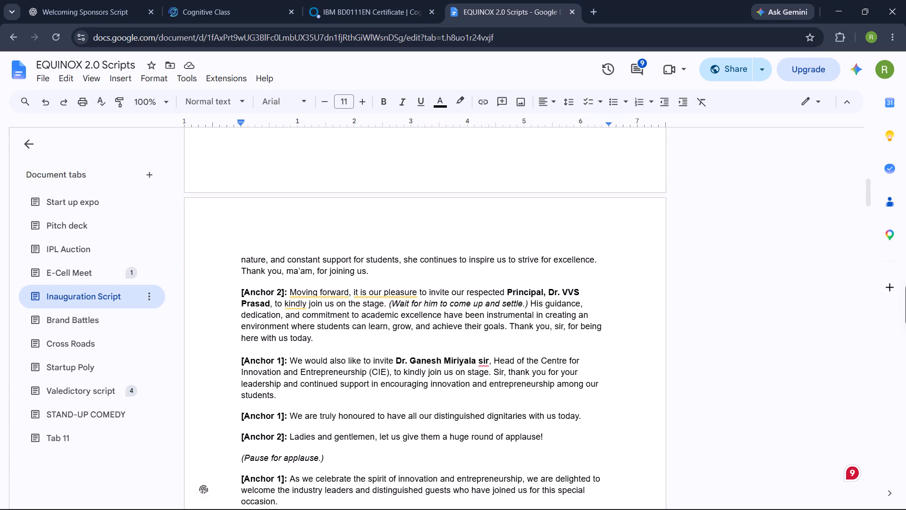
{"action": "scroll", "coordinate": [446, 359], "scroll_direction": "up", "scroll_amount": 3}
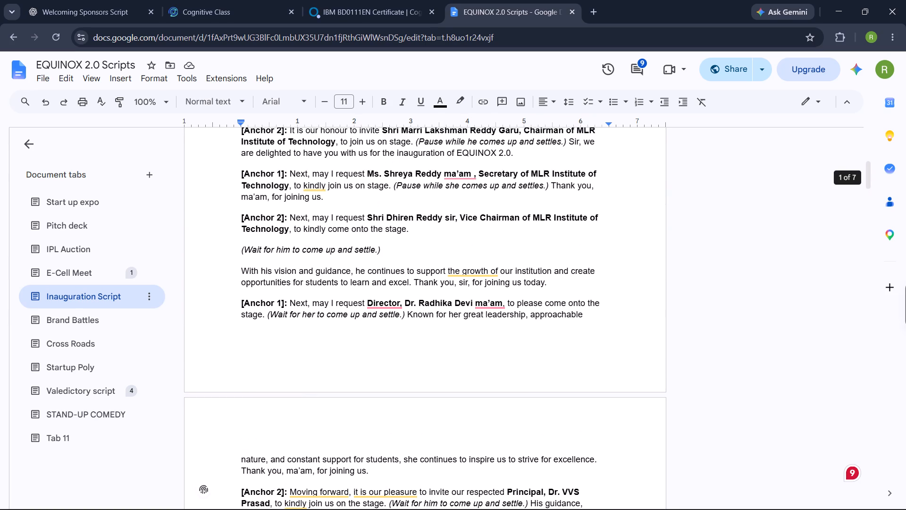
{"action": "scroll", "coordinate": [446, 327], "scroll_direction": "up", "scroll_amount": 2}
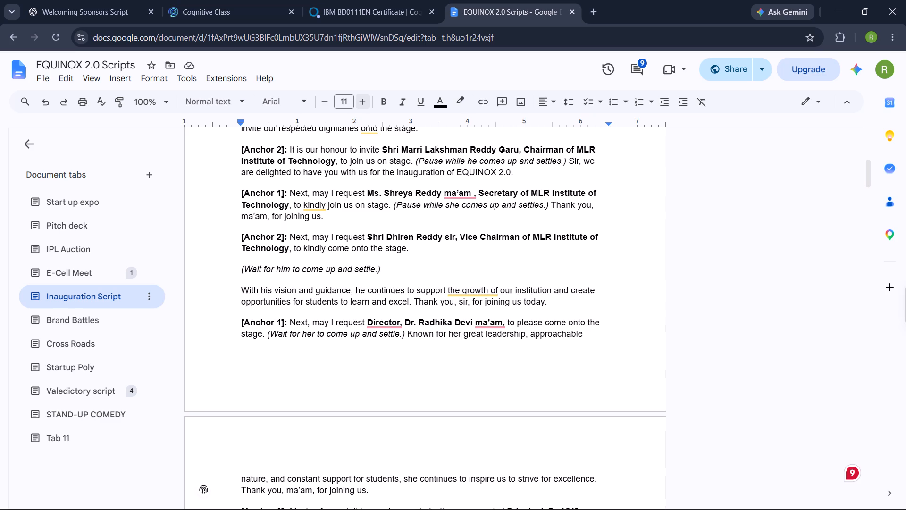
Review the script from the Principal's invitation through the guest and sponsor sections to the two-day event lineup.
{"action": "scroll", "coordinate": [411, 242], "scroll_direction": "down", "scroll_amount": 2}
{"action": "scroll", "coordinate": [393, 429], "scroll_direction": "down", "scroll_amount": 3}
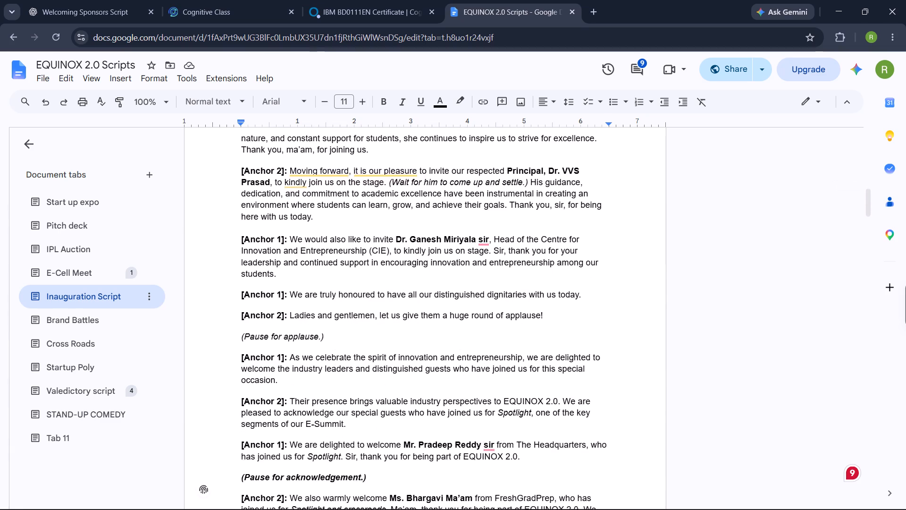
{"action": "scroll", "coordinate": [393, 429], "scroll_direction": "down", "scroll_amount": 6}
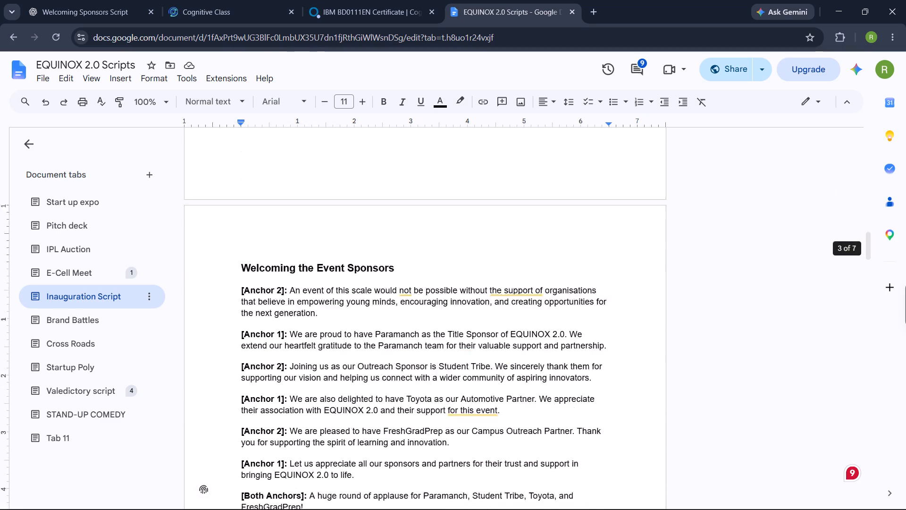
{"action": "scroll", "coordinate": [393, 429], "scroll_direction": "down", "scroll_amount": 5}
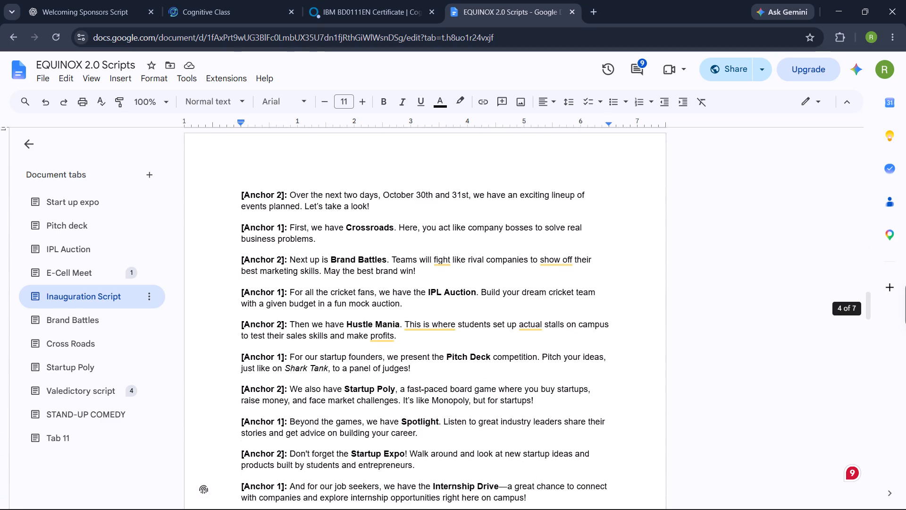
Add "Secretary" and "Vice chairman" between Chairman and Director in Anchor 2's lamp-lighting invitation.
{"action": "scroll", "coordinate": [393, 429], "scroll_direction": "up", "scroll_amount": 4}
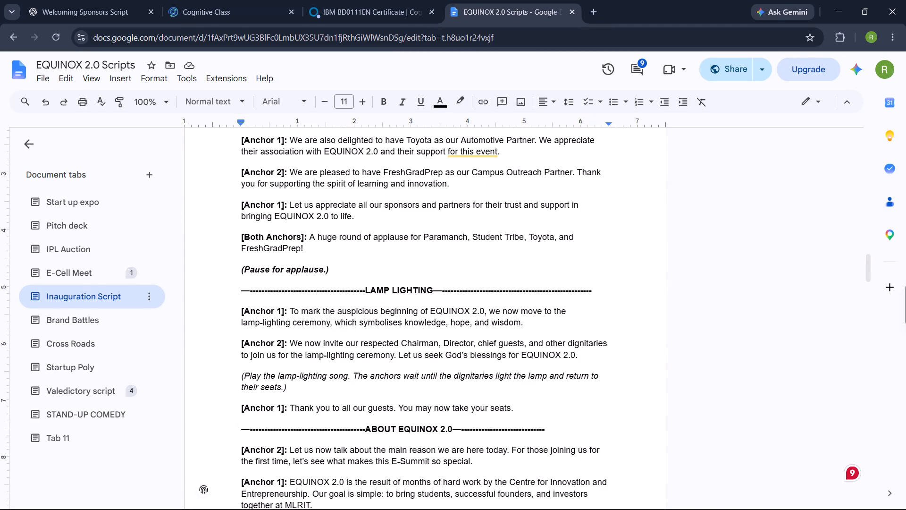
{"action": "left_click", "coordinate": [439, 342]}
{"action": "key", "text": "comma"}
{"action": "type", "text": "Sec"}
{"action": "type", "text": "retary"}
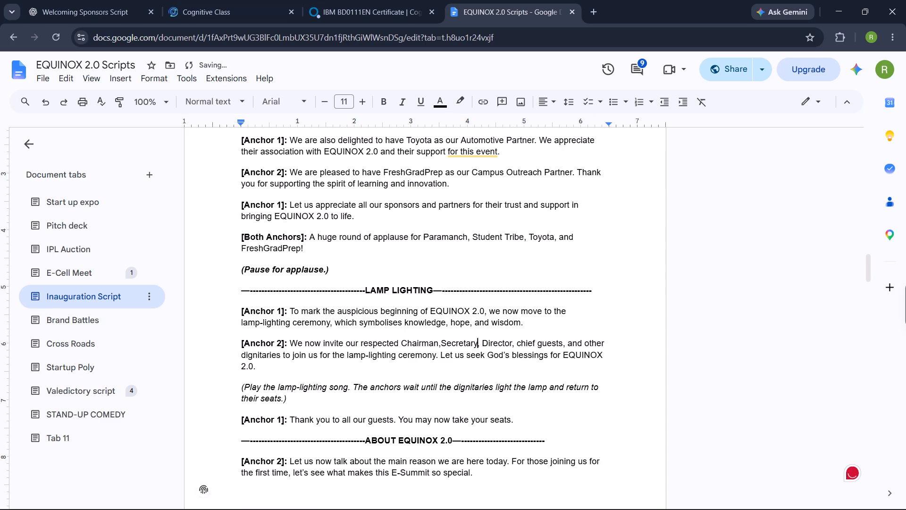
{"action": "key", "text": "Right"}
{"action": "key", "text": "shift+v"}
{"action": "type", "text": "ice chairna"}
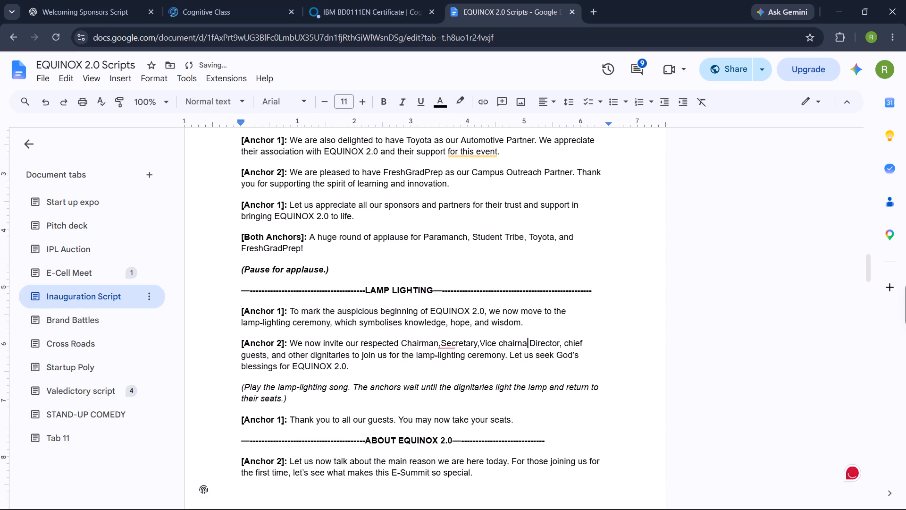
{"action": "key", "text": "BackSpace"}
{"action": "key", "text": "BackSpace"}
{"action": "type", "text": "man"}
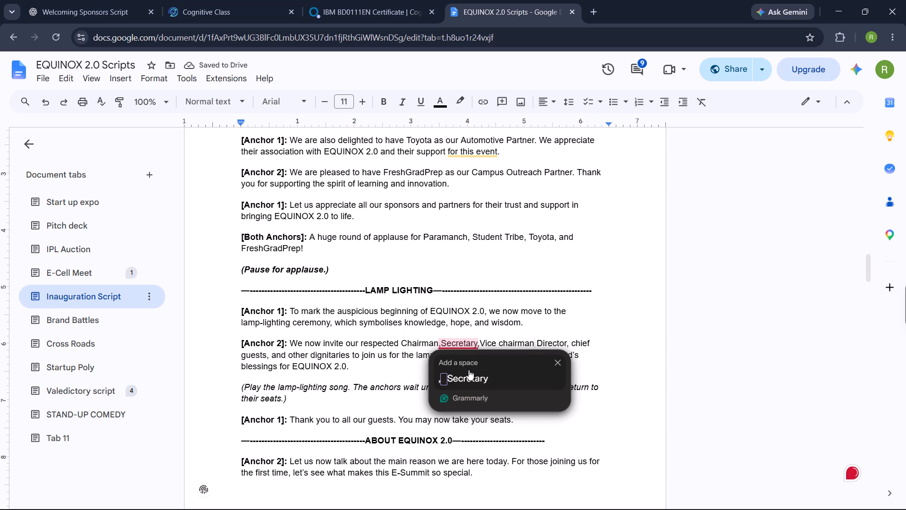
Insert the missing space before "Secretary" and a comma after "Vice chairman" in the lamp-lighting invitation.
{"action": "left_click", "coordinate": [469, 370]}
{"action": "left_click", "coordinate": [536, 344]}
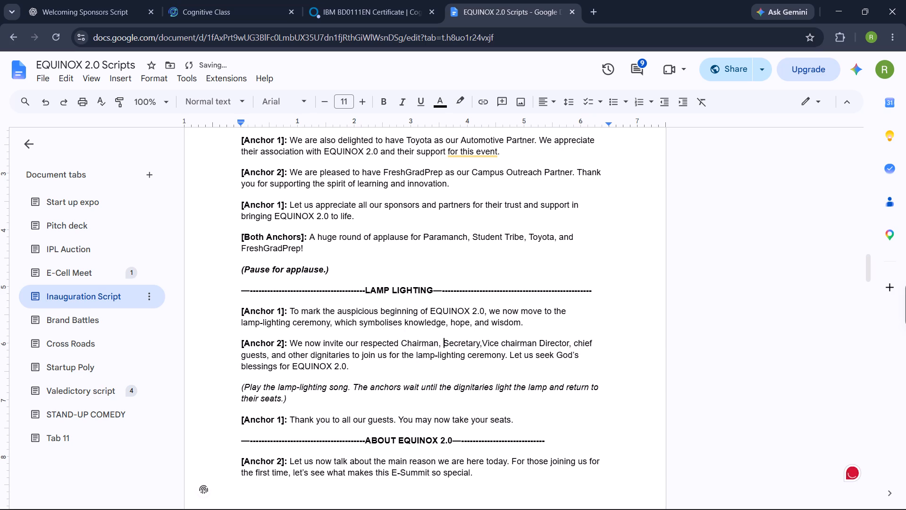
{"action": "key", "text": "comma"}
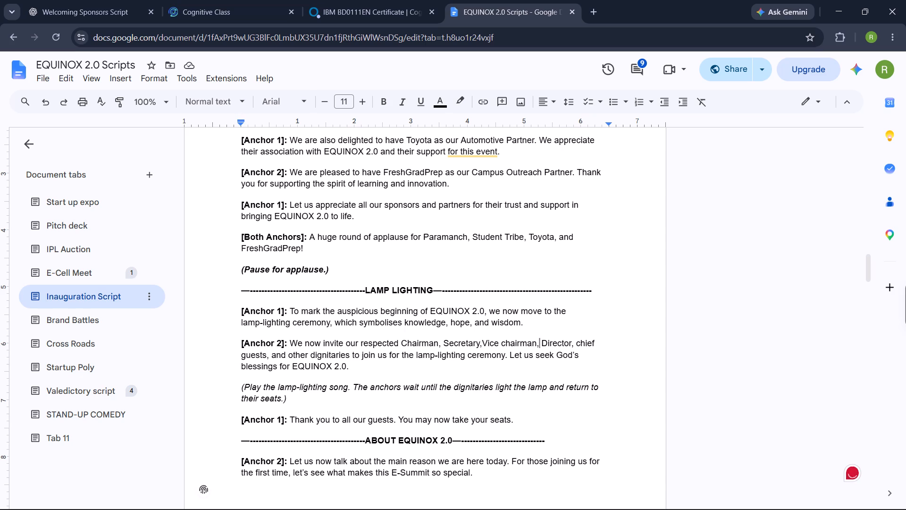
Check the rest of the Lamp Lighting section and the opening of the About EQUINOX 2.0 section.
{"action": "scroll", "coordinate": [397, 390], "scroll_direction": "down", "scroll_amount": 1}
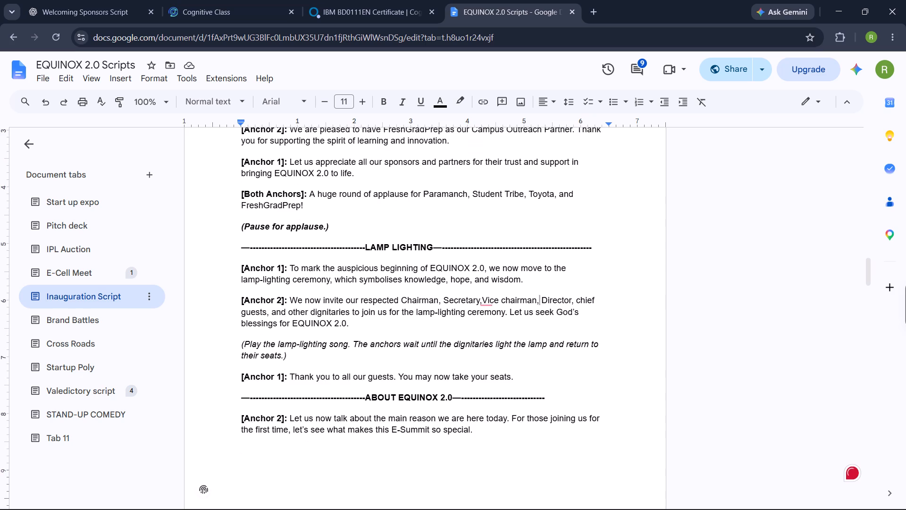
{"action": "scroll", "coordinate": [397, 390], "scroll_direction": "down", "scroll_amount": 1}
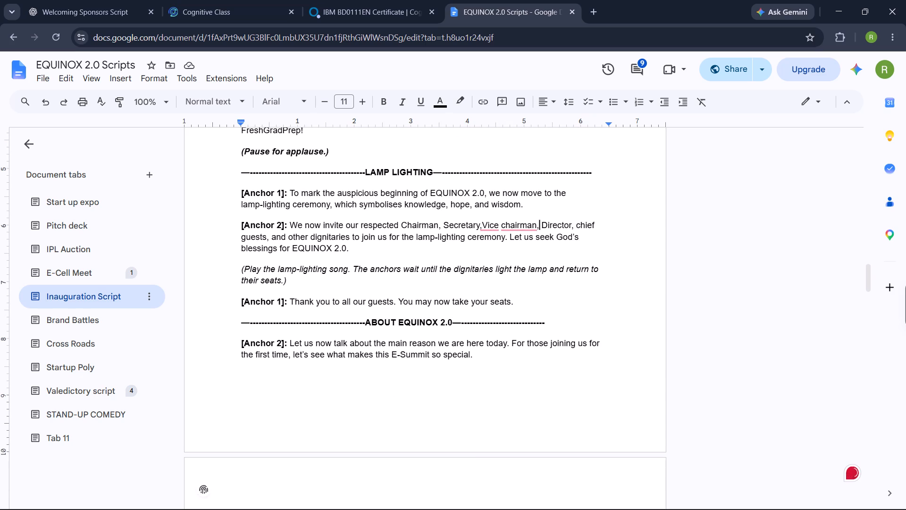
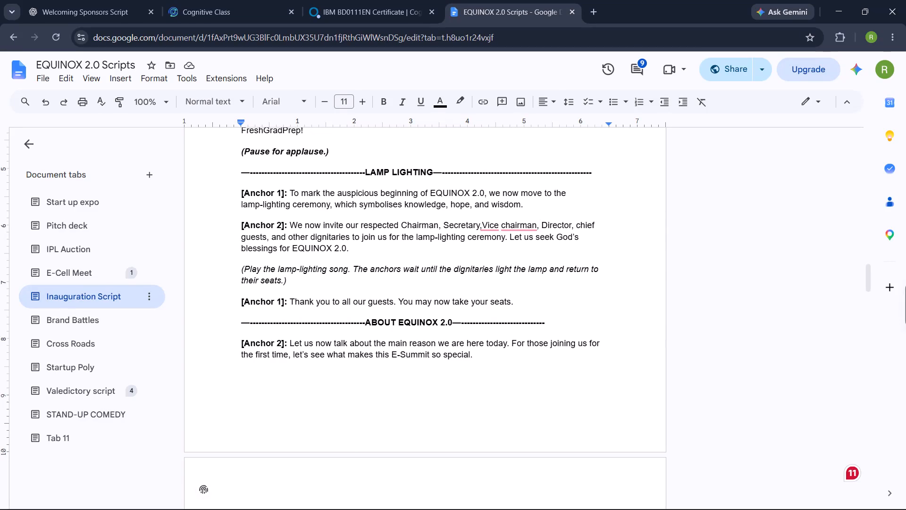
Insert the missing space before "Vice chairman" and hyphenate it as "Vice-chairman" in Anchor 2's lamp-lighting invitation.
{"action": "left_click", "coordinate": [506, 255]}
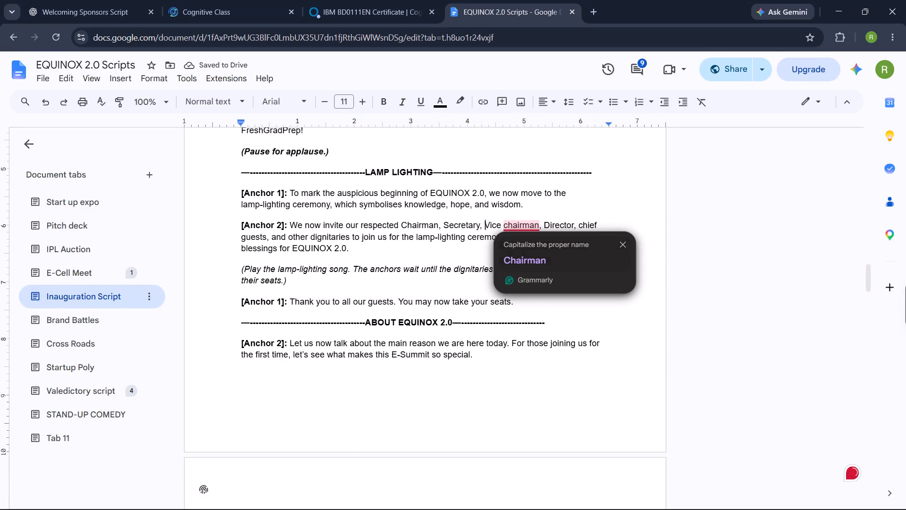
{"action": "left_click", "coordinate": [503, 226]}
{"action": "key", "text": "BackSpace"}
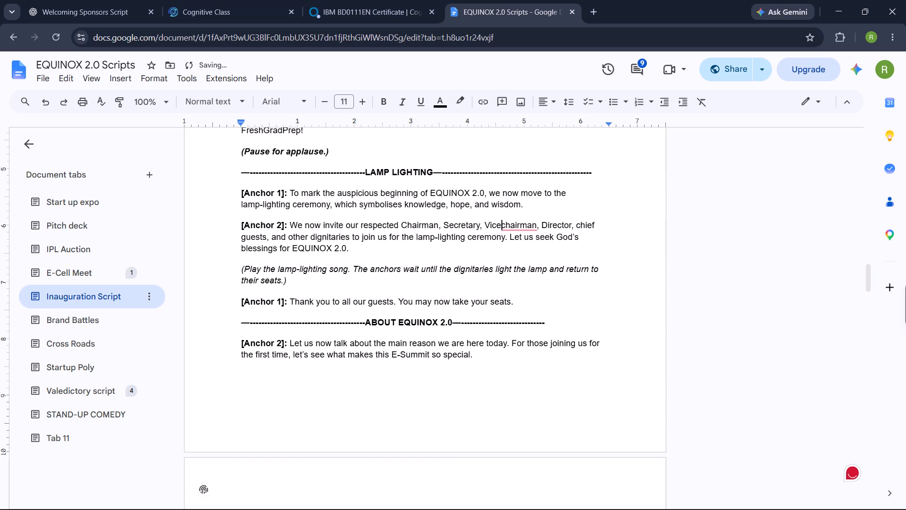
{"action": "key", "text": "minus"}
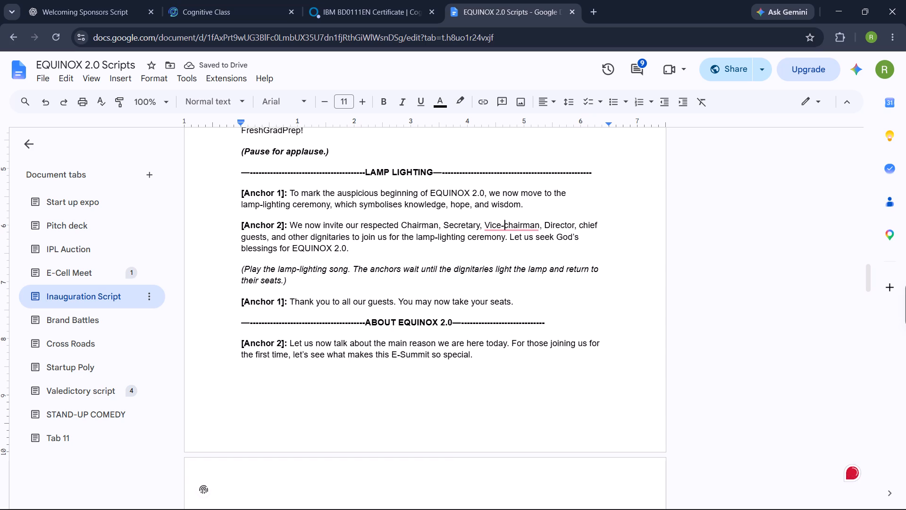
Add a new "[Anchor 2]:" line after Anchor 1's invitation of the Head of the Centre for Innovation and Entrepreneurship.
{"action": "scroll", "coordinate": [363, 263], "scroll_direction": "up", "scroll_amount": 5}
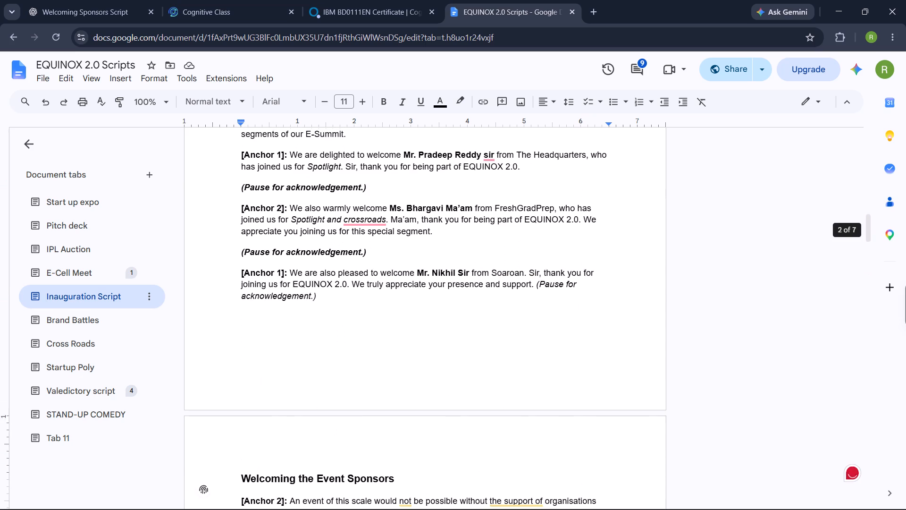
{"action": "scroll", "coordinate": [363, 263], "scroll_direction": "up", "scroll_amount": 2}
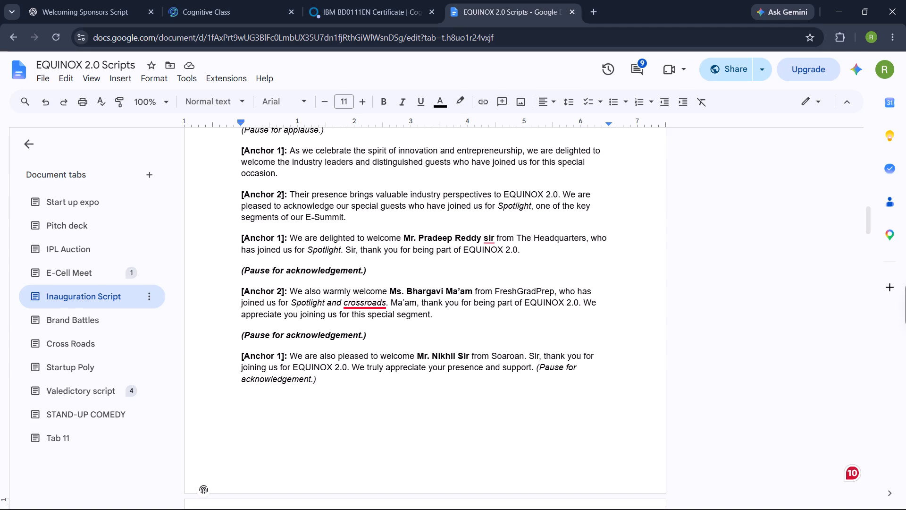
{"action": "scroll", "coordinate": [356, 280], "scroll_direction": "up", "scroll_amount": 2}
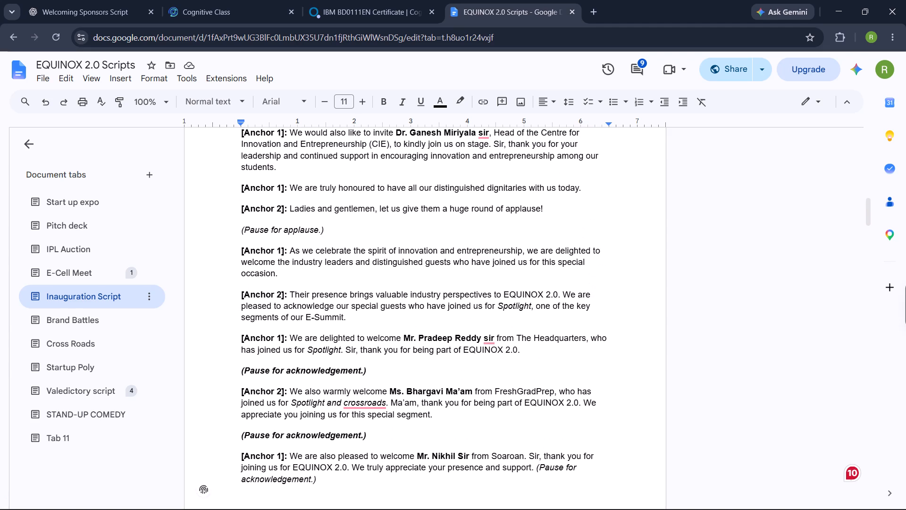
{"action": "scroll", "coordinate": [356, 280], "scroll_direction": "up", "scroll_amount": 2}
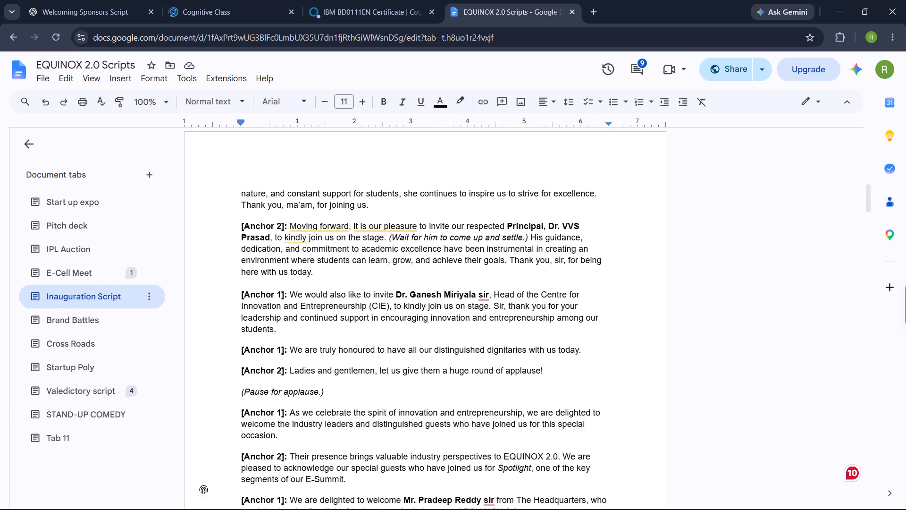
{"action": "scroll", "coordinate": [356, 280], "scroll_direction": "down", "scroll_amount": 1}
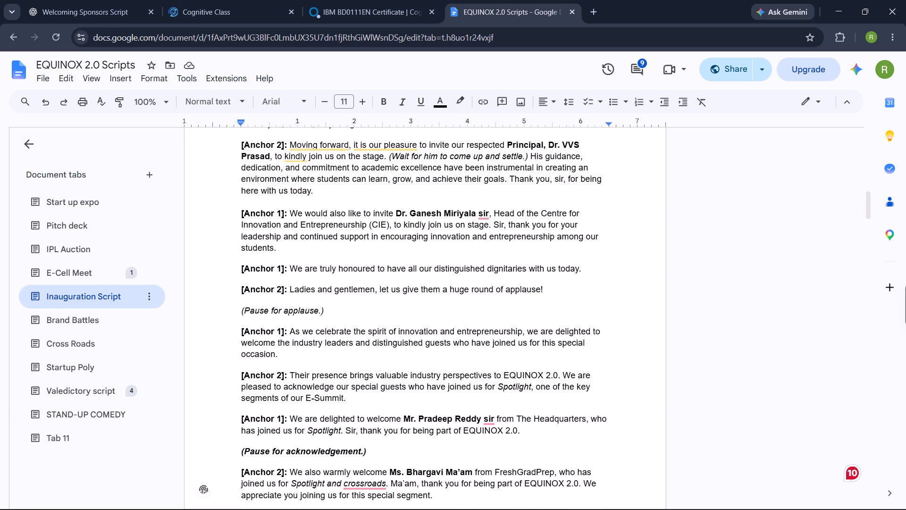
{"action": "scroll", "coordinate": [356, 280], "scroll_direction": "up", "scroll_amount": 2}
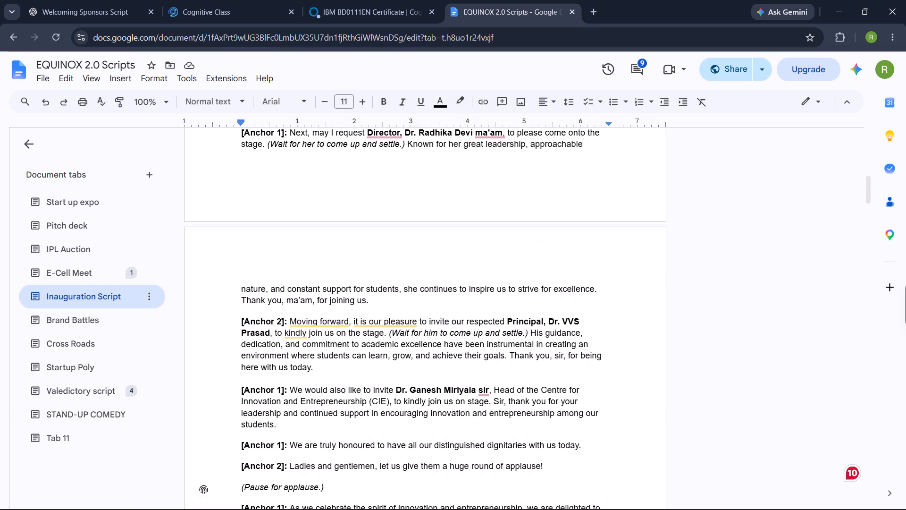
{"action": "scroll", "coordinate": [302, 433], "scroll_direction": "down", "scroll_amount": 3}
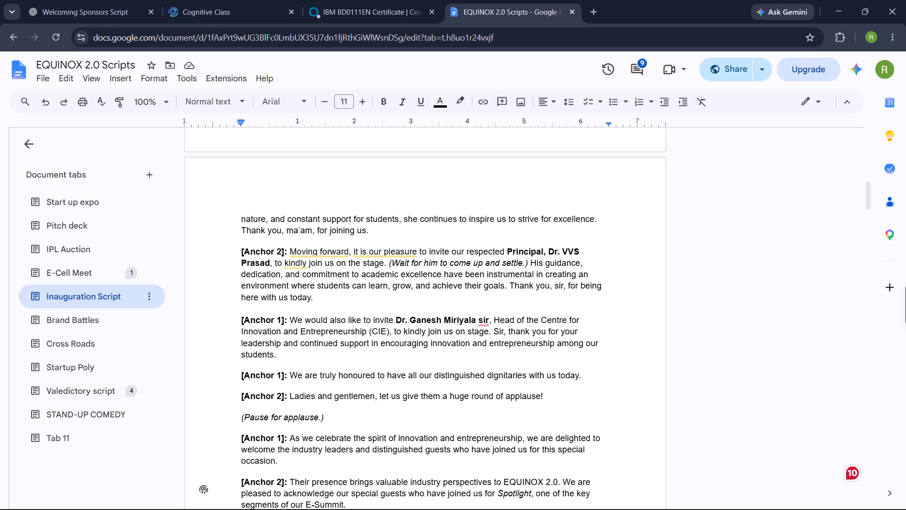
{"action": "scroll", "coordinate": [302, 433], "scroll_direction": "down", "scroll_amount": 3}
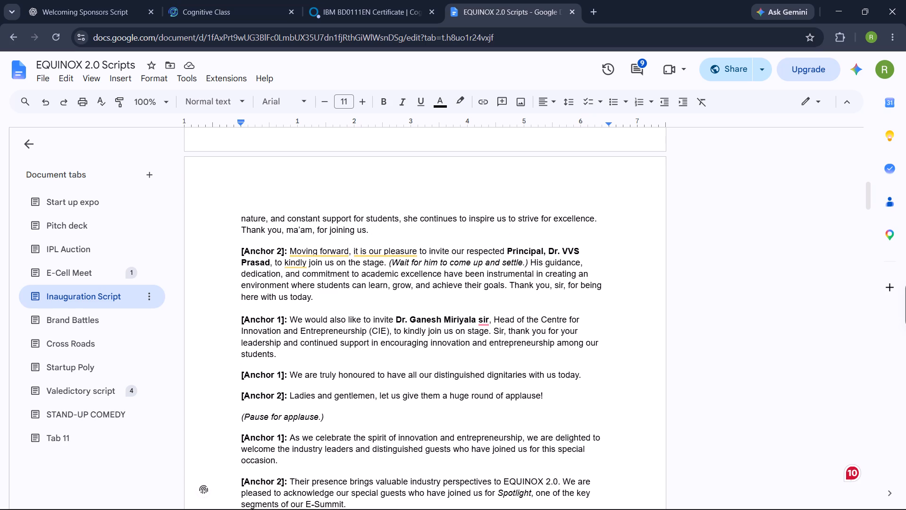
{"action": "scroll", "coordinate": [302, 433], "scroll_direction": "down", "scroll_amount": 1}
{"action": "left_click", "coordinate": [290, 351]}
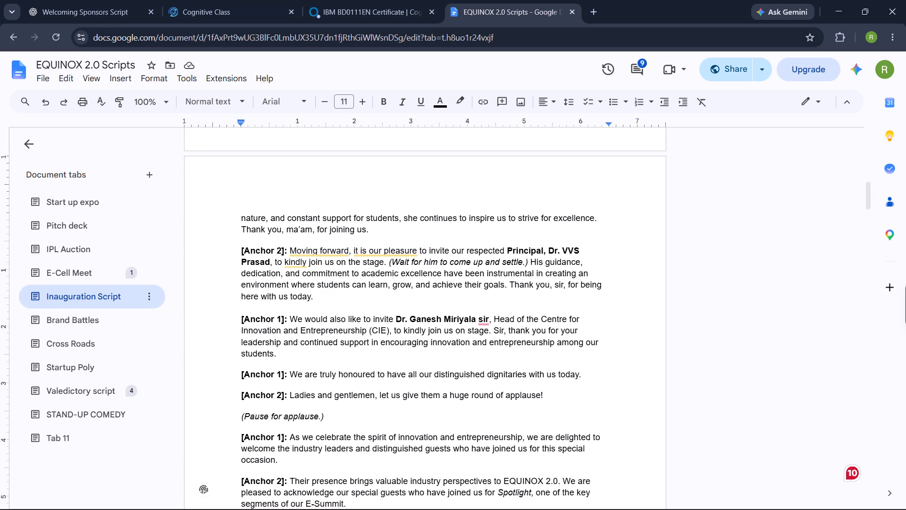
{"action": "key", "text": "Return"}
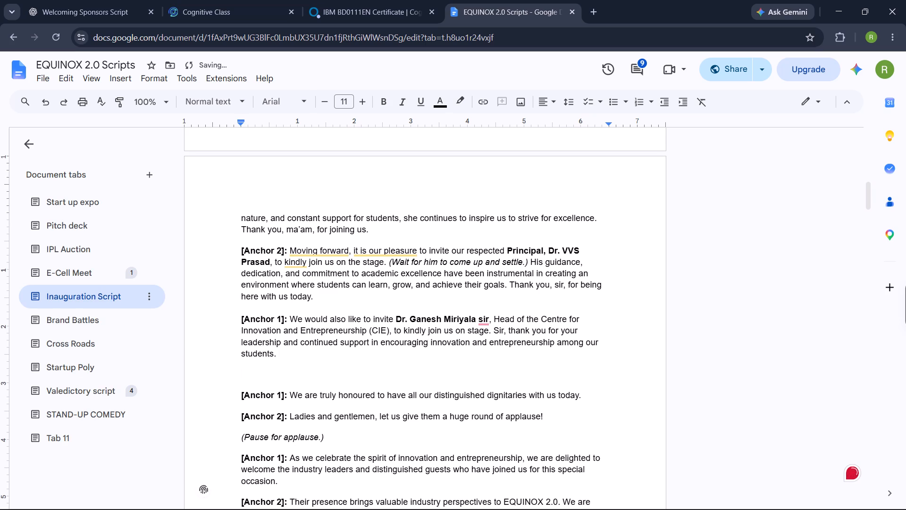
{"action": "left_click_drag", "start_coordinate": [286, 417], "coordinate": [241, 412]}
{"action": "key", "text": "ctrl+c"}
{"action": "left_click", "coordinate": [242, 366]}
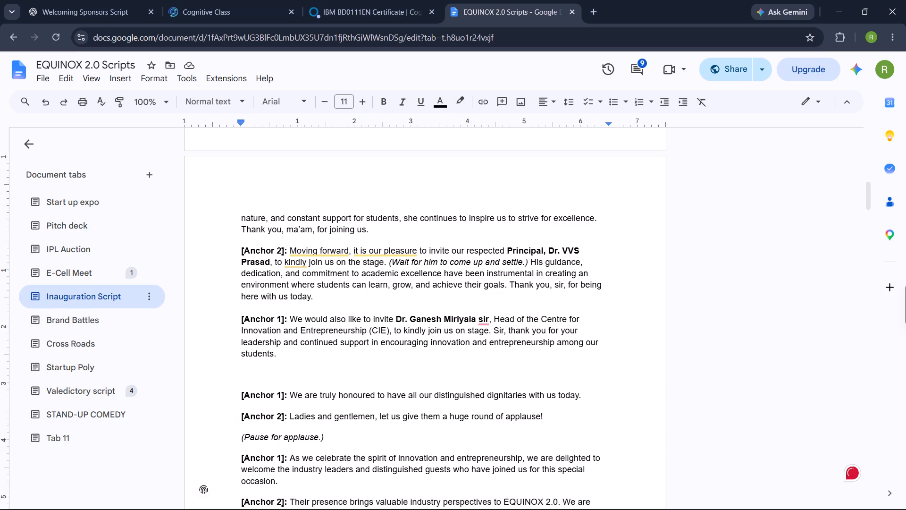
{"action": "key", "text": "Down"}
{"action": "key", "text": "ctrl+v"}
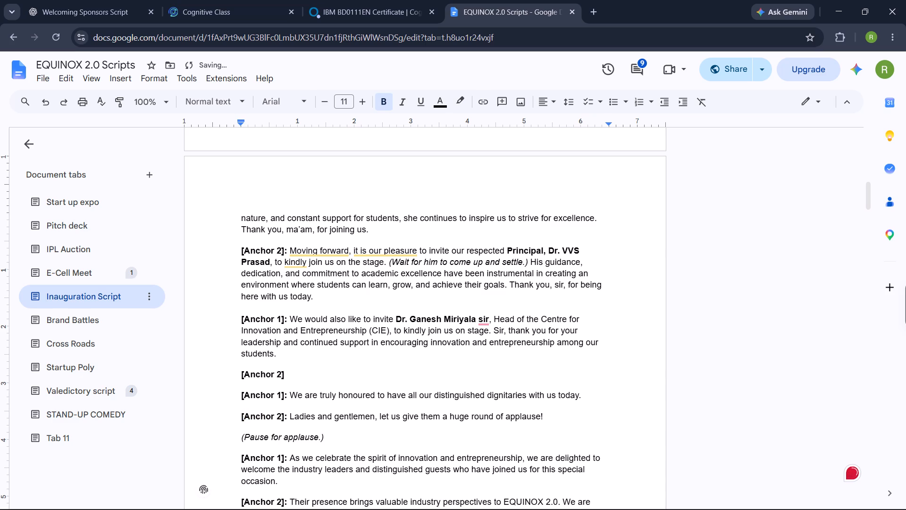
{"action": "left_click", "coordinate": [290, 372]}
{"action": "type", "text": ":"}
{"action": "key", "text": "space"}
Start the new Anchor 2 line with "We would also like to invite all the hod's of all the depts".
{"action": "key", "text": "shift+e"}
{"action": "key", "text": "BackSpace"}
{"action": "type", "text": "we"}
{"action": "key", "text": "space"}
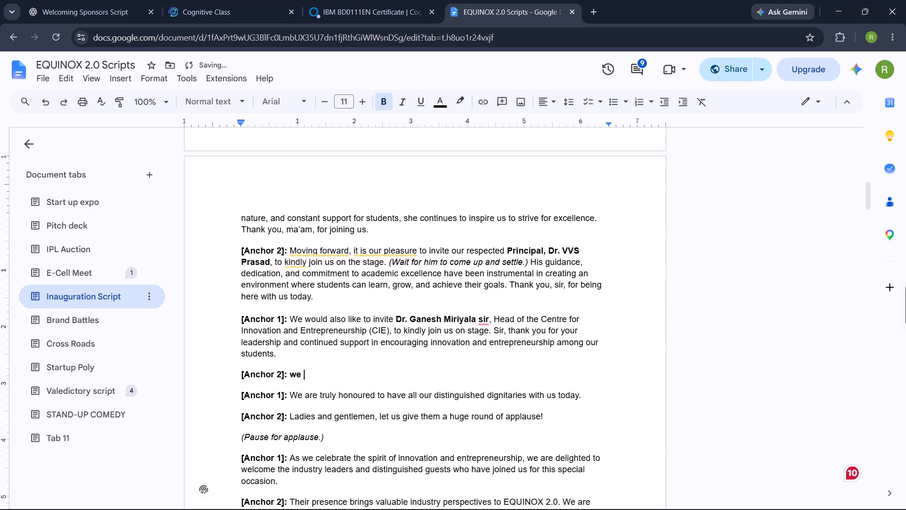
{"action": "key", "text": "BackSpace"}
{"action": "key", "text": "BackSpace"}
{"action": "key", "text": "BackSpace"}
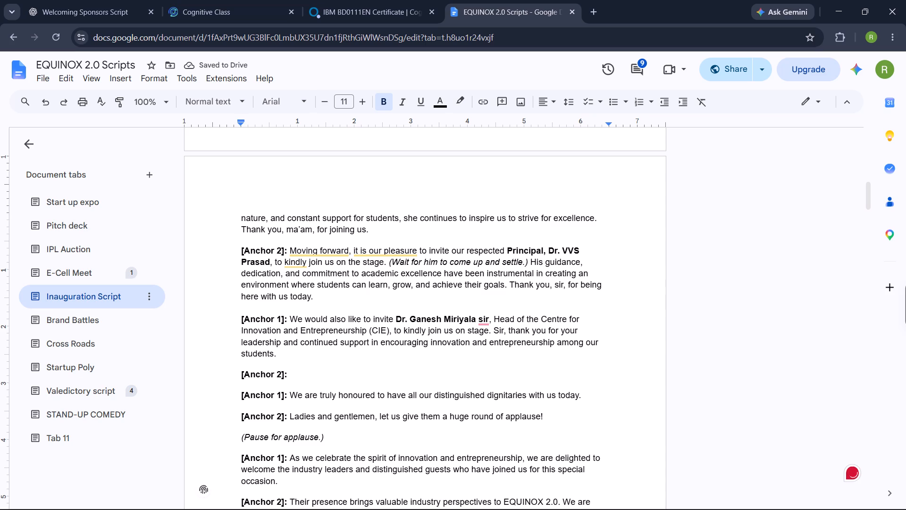
{"action": "type", "text": "We would like"}
{"action": "key", "text": "BackSpace"}
{"action": "key", "text": "BackSpace"}
{"action": "key", "text": "BackSpace"}
{"action": "key", "text": "BackSpace"}
{"action": "key", "text": "BackSpace"}
{"action": "type", "text": "also"}
{"action": "key", "text": "space"}
{"action": "key", "text": "BackSpace"}
{"action": "key", "text": "BackSpace"}
{"action": "key", "text": "BackSpace"}
{"action": "key", "text": "BackSpace"}
{"action": "key", "text": "BackSpace"}
{"action": "key", "text": "space"}
{"action": "type", "text": "as"}
{"action": "key", "text": "BackSpace"}
{"action": "type", "text": "lso like to"}
{"action": "key", "text": "space"}
{"action": "type", "text": "invite"}
{"action": "key", "text": "space"}
{"action": "type", "text": "all the hod"}
{"action": "key", "text": "space"}
{"action": "key", "text": "BackSpace"}
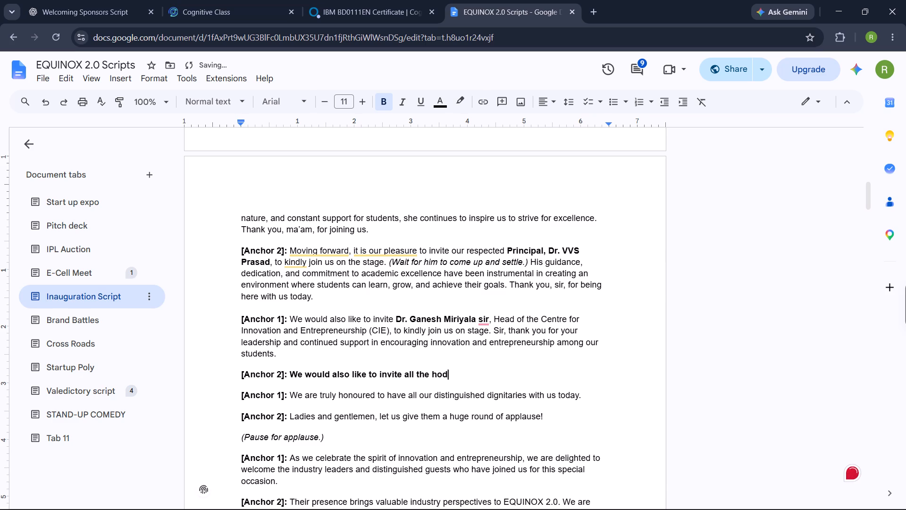
{"action": "type", "text": ", s"}
{"action": "key", "text": "BackSpace"}
{"action": "key", "text": "BackSpace"}
{"action": "key", "text": "BackSpace"}
{"action": "type", "text": "' s"}
{"action": "key", "text": "BackSpace"}
{"action": "key", "text": "BackSpace"}
{"action": "type", "text": "s of all the depts"}
{"action": "key", "text": "space"}
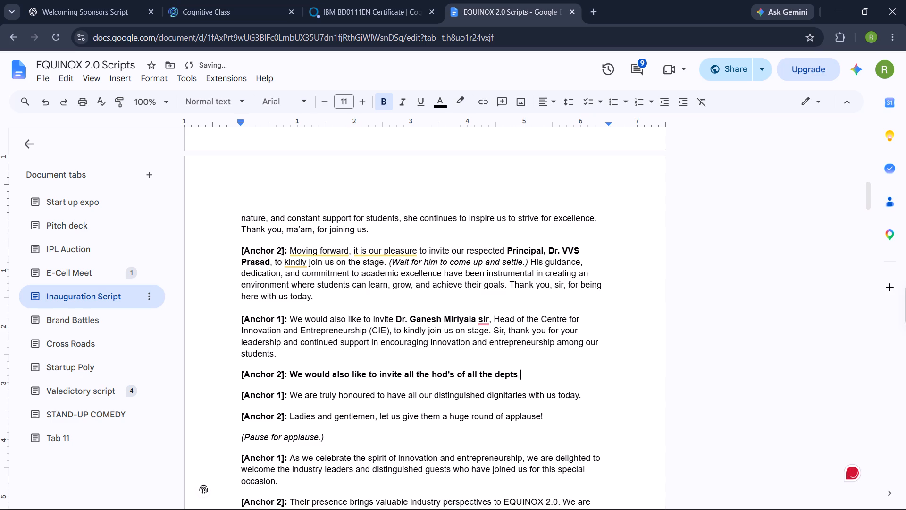
Complete the new Anchor 2 sentence with "to please join us on the stage.".
{"action": "type", "text": "o"}
{"action": "key", "text": "space"}
{"action": "key", "text": "BackSpace"}
{"action": "key", "text": "BackSpace"}
{"action": "type", "text": "to join the"}
{"action": "key", "text": "space"}
{"action": "key", "text": "BackSpace"}
{"action": "key", "text": "BackSpace"}
{"action": "key", "text": "BackSpace"}
{"action": "key", "text": "BackSpace"}
{"action": "key", "text": "BackSpace"}
{"action": "key", "text": "BackSpace"}
{"action": "key", "text": "BackSpace"}
{"action": "key", "text": "BackSpace"}
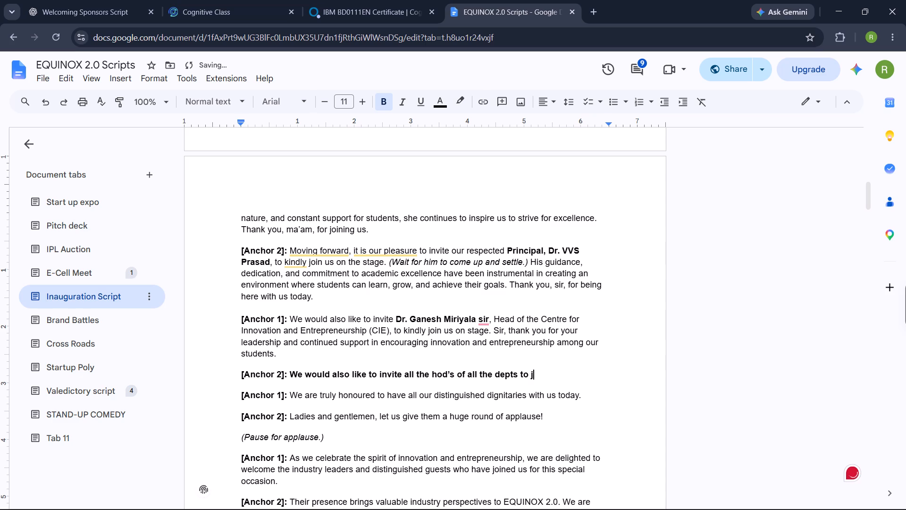
{"action": "key", "text": "BackSpace"}
{"action": "type", "text": "pls"}
{"action": "key", "text": "space"}
{"action": "key", "text": "BackSpace"}
{"action": "key", "text": "BackSpace"}
{"action": "key", "text": "BackSpace"}
{"action": "type", "text": "leasse"}
{"action": "key", "text": "space"}
{"action": "key", "text": "BackSpace"}
{"action": "key", "text": "space"}
{"action": "type", "text": "join"}
{"action": "key", "text": "space"}
{"action": "type", "text": "us"}
{"action": "key", "text": "space"}
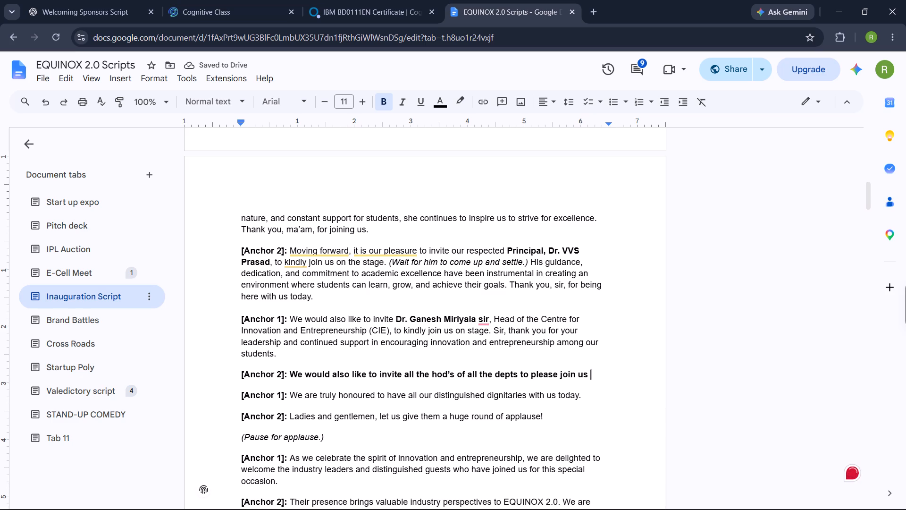
{"action": "type", "text": "in the"}
{"action": "key", "text": "space"}
{"action": "key", "text": "BackSpace"}
{"action": "key", "text": "BackSpace"}
{"action": "key", "text": "BackSpace"}
{"action": "key", "text": "BackSpace"}
{"action": "key", "text": "BackSpace"}
{"action": "key", "text": "BackSpace"}
{"action": "key", "text": "BackSpace"}
{"action": "type", "text": "on the sat"}
{"action": "key", "text": "BackSpace"}
{"action": "key", "text": "BackSpace"}
{"action": "key", "text": "a"}
{"action": "key", "text": "BackSpace"}
{"action": "type", "text": "tage"}
{"action": "key", "text": "period"}
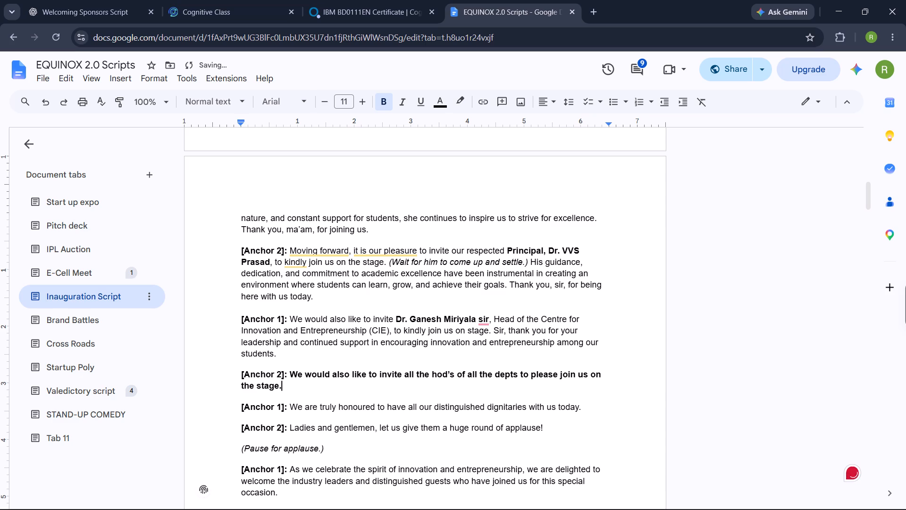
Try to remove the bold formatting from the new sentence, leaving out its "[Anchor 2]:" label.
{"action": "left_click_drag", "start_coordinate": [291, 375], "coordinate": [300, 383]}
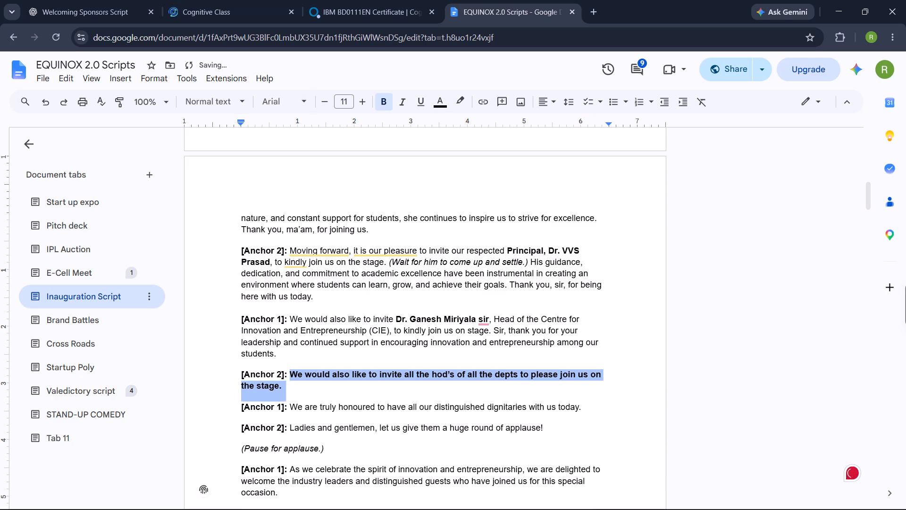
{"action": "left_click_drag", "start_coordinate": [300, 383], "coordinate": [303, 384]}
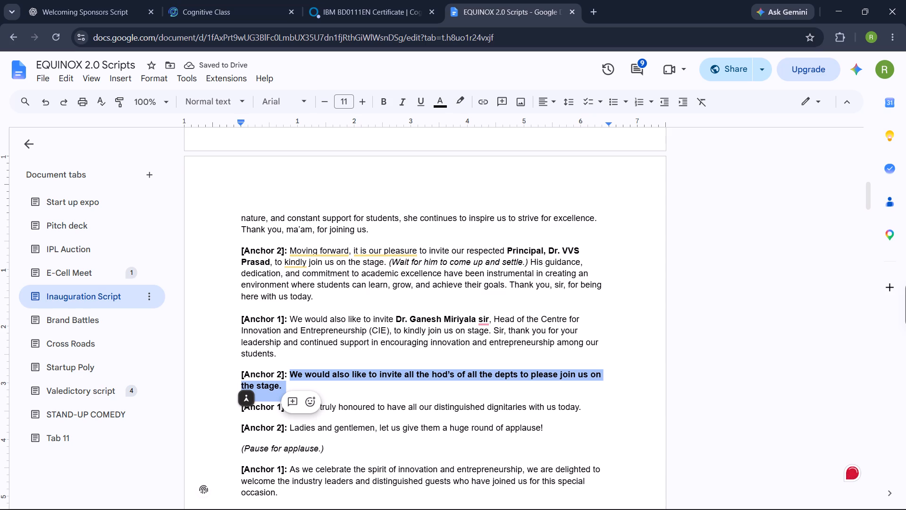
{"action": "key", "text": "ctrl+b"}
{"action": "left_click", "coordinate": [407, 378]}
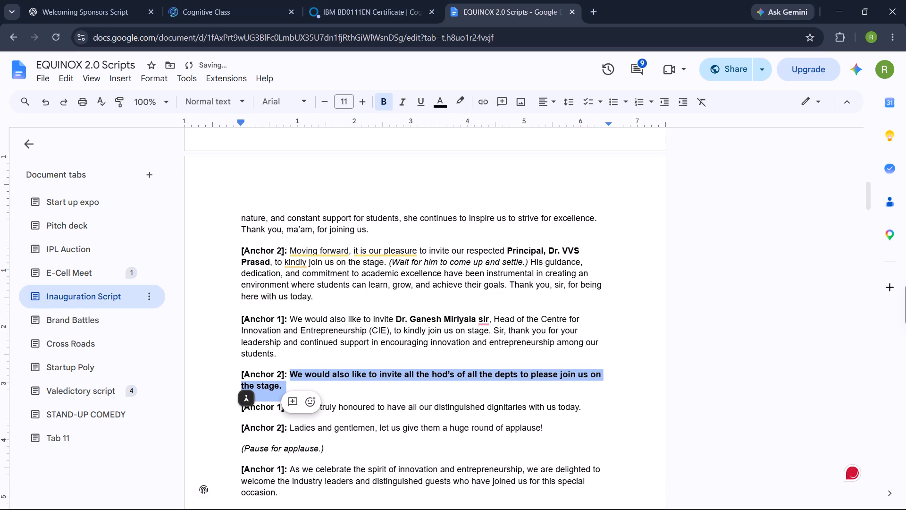
Delete the first "all" from the new sentence so it reads "invite the hod's".
{"action": "left_click", "coordinate": [416, 376]}
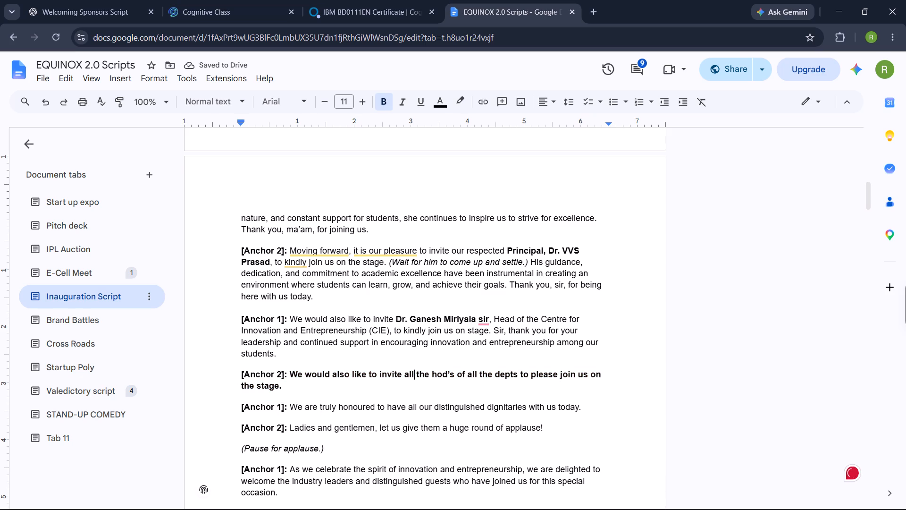
{"action": "key", "text": "BackSpace"}
{"action": "key", "text": "BackSpace"}
{"action": "key", "text": "BackSpace"}
{"action": "key", "text": "BackSpace"}
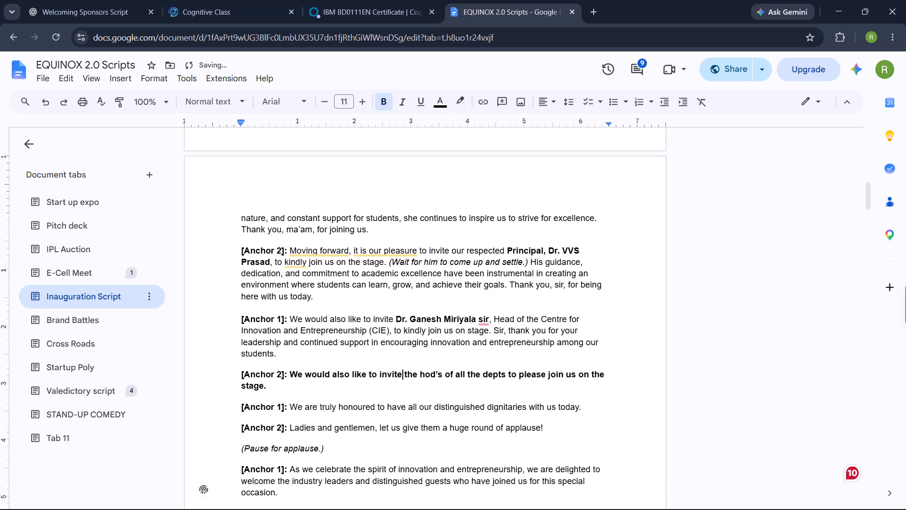
Remove the bold formatting from the Anchor 2 sentence inviting the hod's of all the depts, leaving out its "[Anchor 2]:" label.
{"action": "left_click_drag", "start_coordinate": [290, 377], "coordinate": [302, 385]}
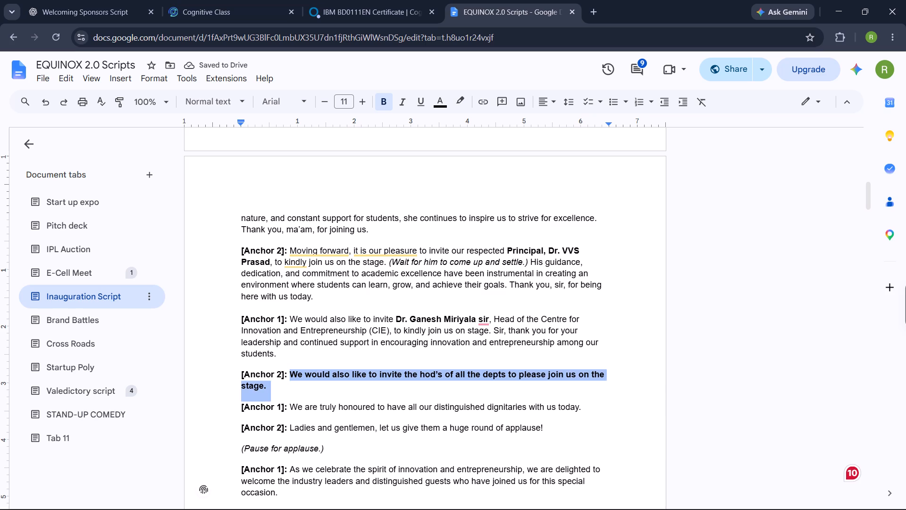
{"action": "key", "text": "ctrl+b"}
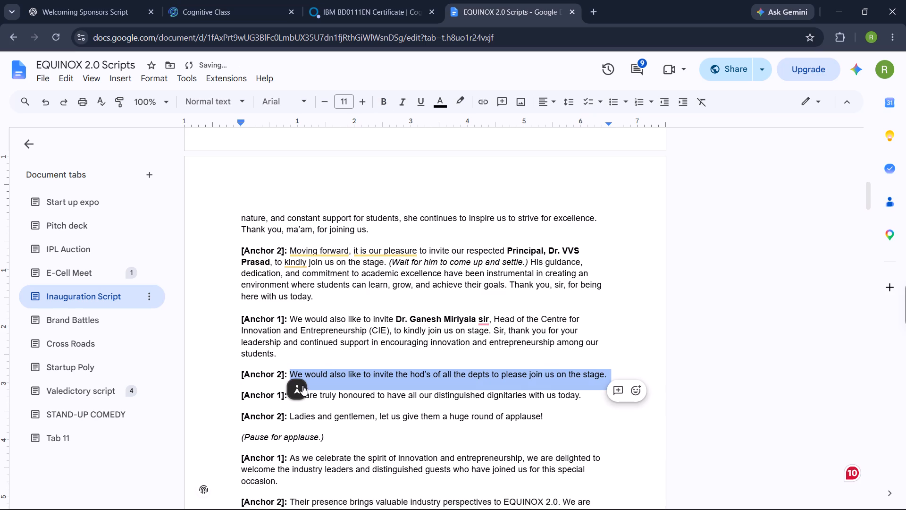
{"action": "left_click", "coordinate": [594, 386]}
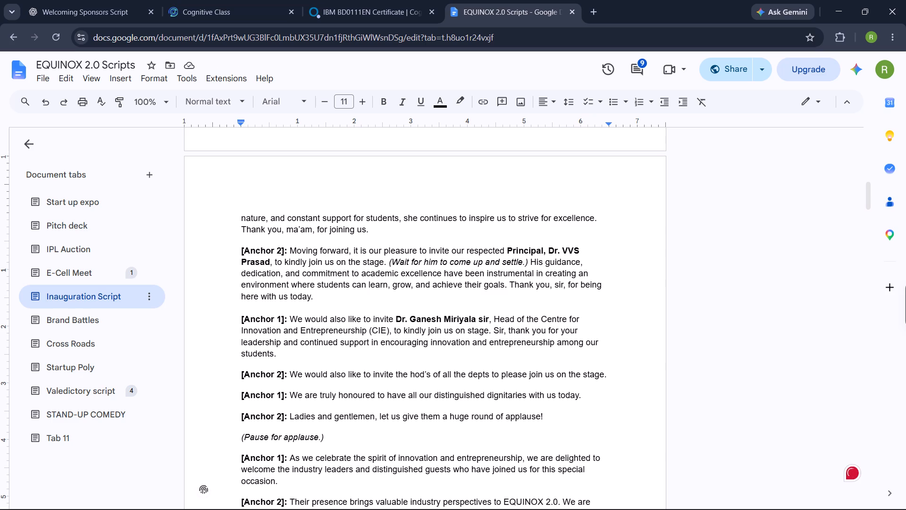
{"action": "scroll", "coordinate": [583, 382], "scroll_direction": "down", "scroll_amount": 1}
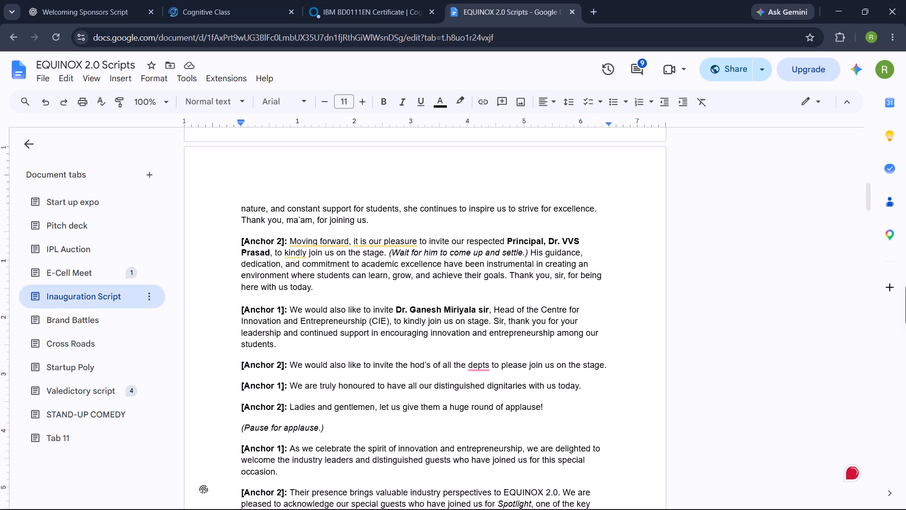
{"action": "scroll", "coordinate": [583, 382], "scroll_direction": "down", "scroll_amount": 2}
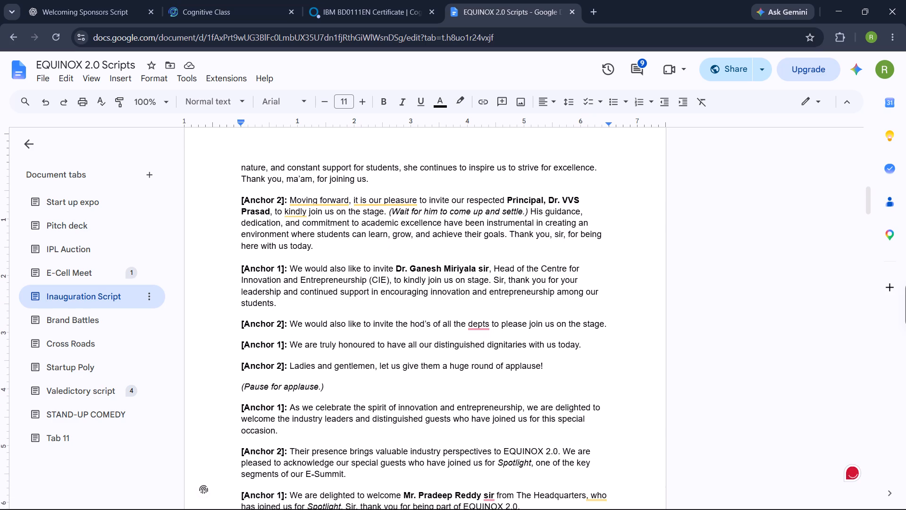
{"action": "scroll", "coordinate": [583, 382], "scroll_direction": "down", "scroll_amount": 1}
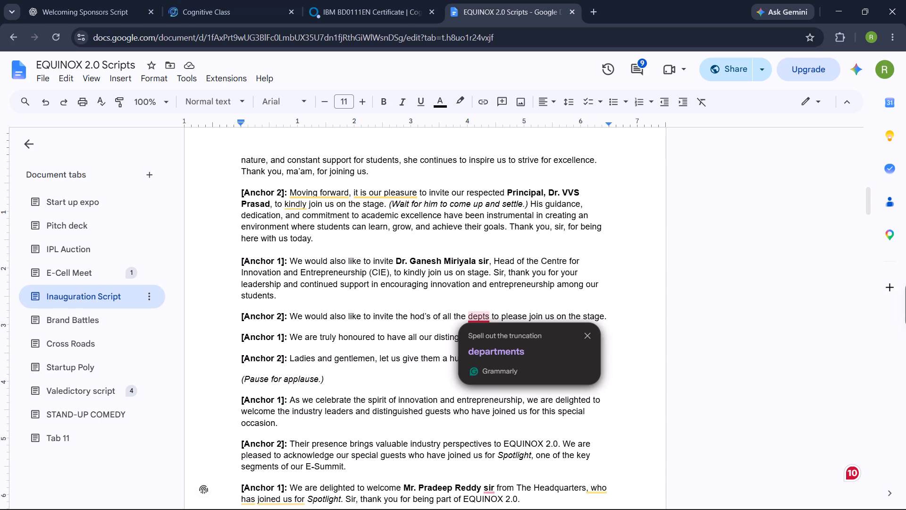
Replace "depts" with "departments" in Anchor 2's new invitation sentence.
{"action": "left_click", "coordinate": [492, 348]}
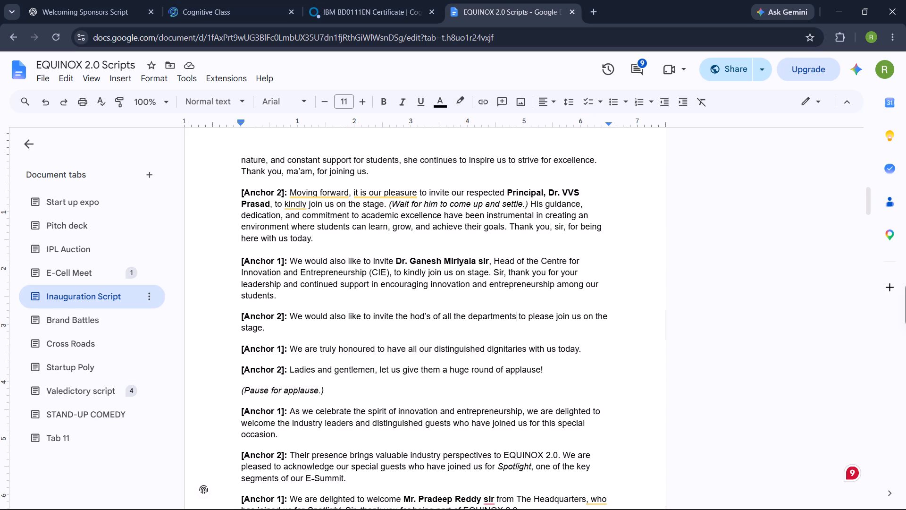
Read through the script from the guest acknowledgements and lamp-lighting section into the ABOUT EQUINOX 2.0 event lineup.
{"action": "scroll", "coordinate": [345, 389], "scroll_direction": "down", "scroll_amount": 3}
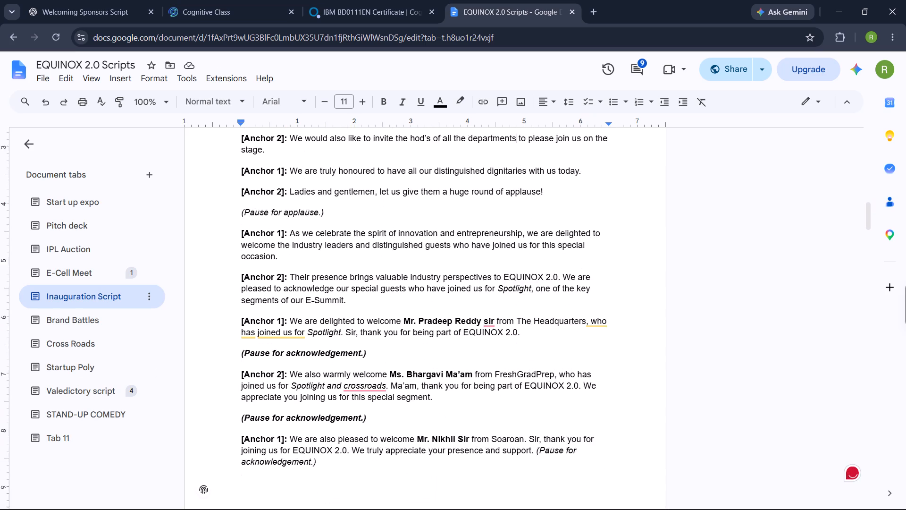
{"action": "scroll", "coordinate": [345, 389], "scroll_direction": "down", "scroll_amount": 4}
{"action": "scroll", "coordinate": [345, 389], "scroll_direction": "up", "scroll_amount": 2}
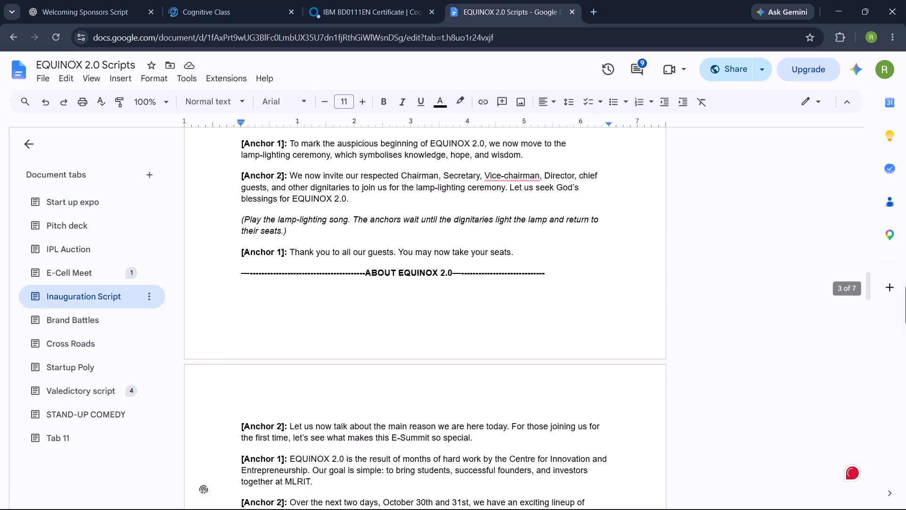
{"action": "scroll", "coordinate": [345, 389], "scroll_direction": "up", "scroll_amount": 2}
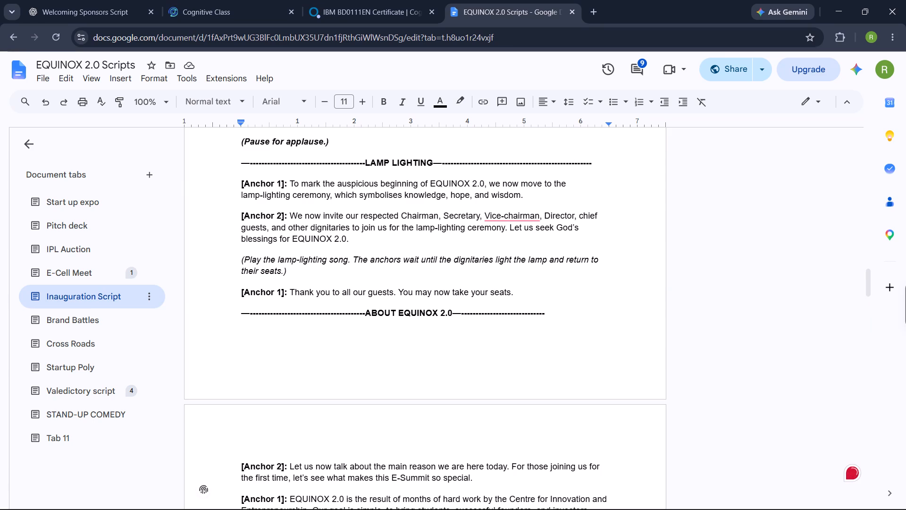
{"action": "scroll", "coordinate": [397, 323], "scroll_direction": "down", "scroll_amount": 2}
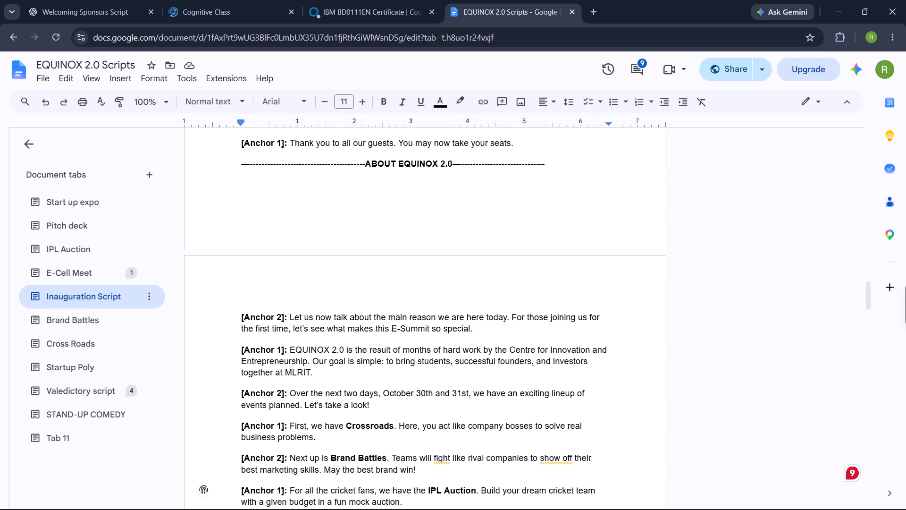
{"action": "scroll", "coordinate": [382, 364], "scroll_direction": "down", "scroll_amount": 1}
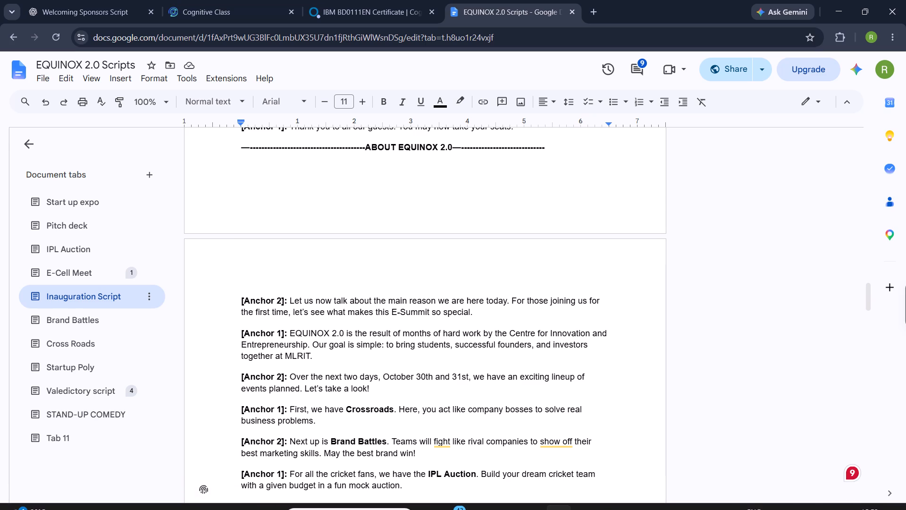
{"action": "scroll", "coordinate": [321, 404], "scroll_direction": "down", "scroll_amount": 1}
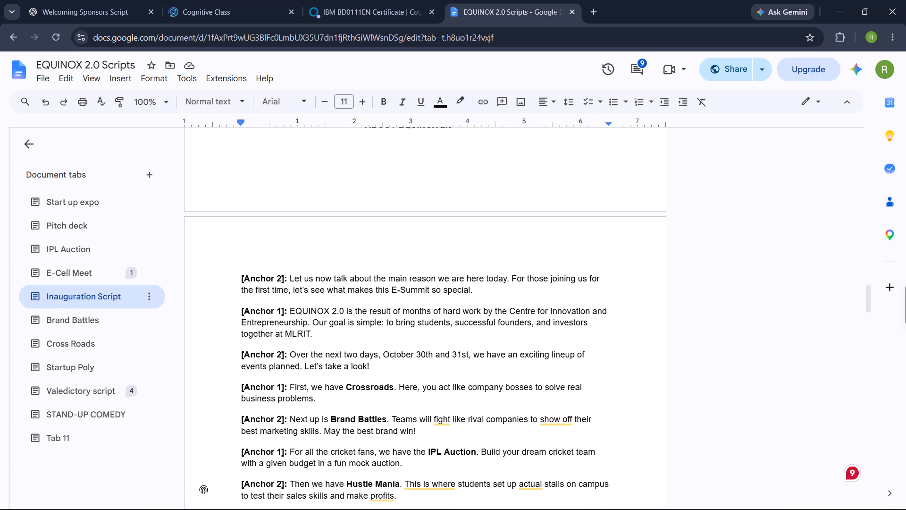
{"action": "scroll", "coordinate": [440, 388], "scroll_direction": "down", "scroll_amount": 1}
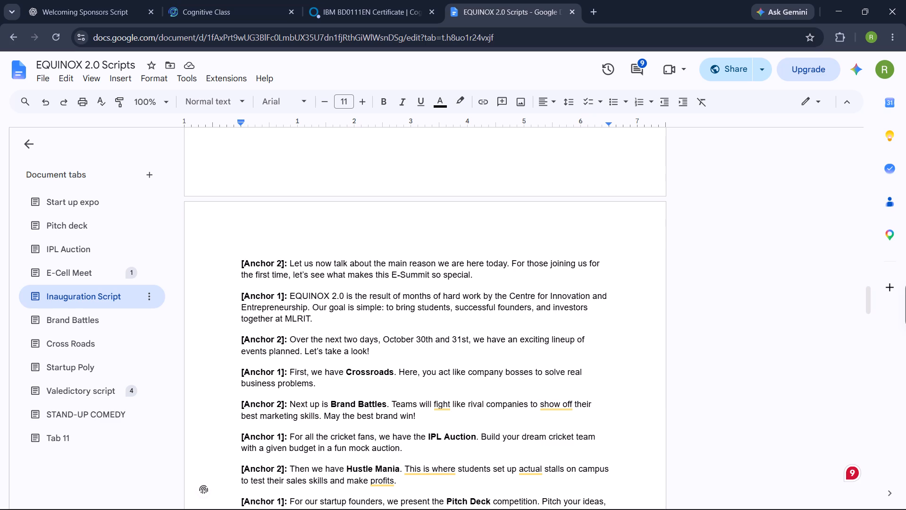
{"action": "scroll", "coordinate": [414, 428], "scroll_direction": "up", "scroll_amount": 1}
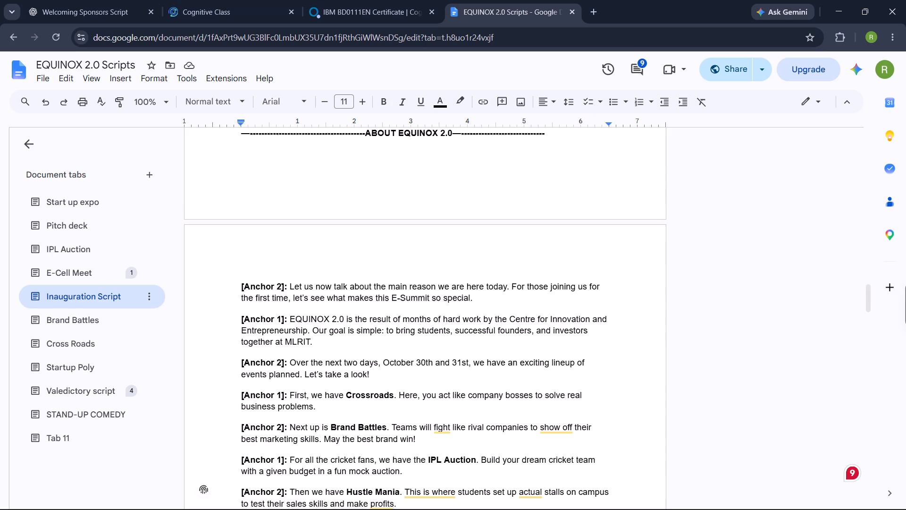
{"action": "scroll", "coordinate": [414, 428], "scroll_direction": "up", "scroll_amount": 1}
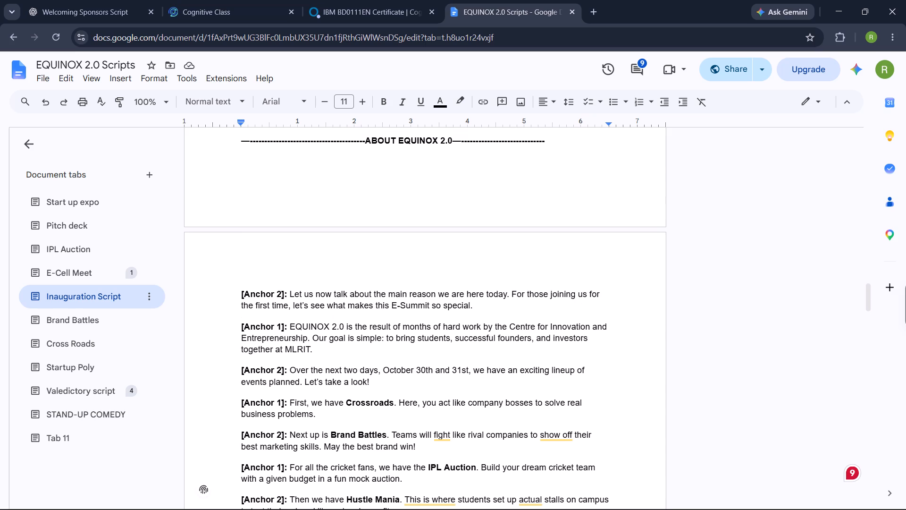
{"action": "left_click", "coordinate": [414, 428]}
Skim the event lineup, SPEECHES and SPOTLIGHT sections, checking how the section headings fall across the pages.
{"action": "scroll", "coordinate": [414, 428], "scroll_direction": "down", "scroll_amount": 4}
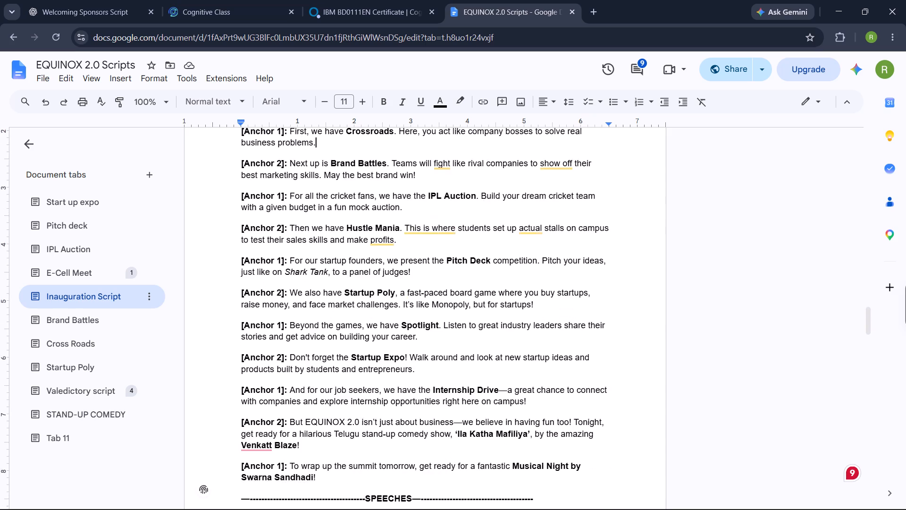
{"action": "scroll", "coordinate": [414, 428], "scroll_direction": "down", "scroll_amount": 14}
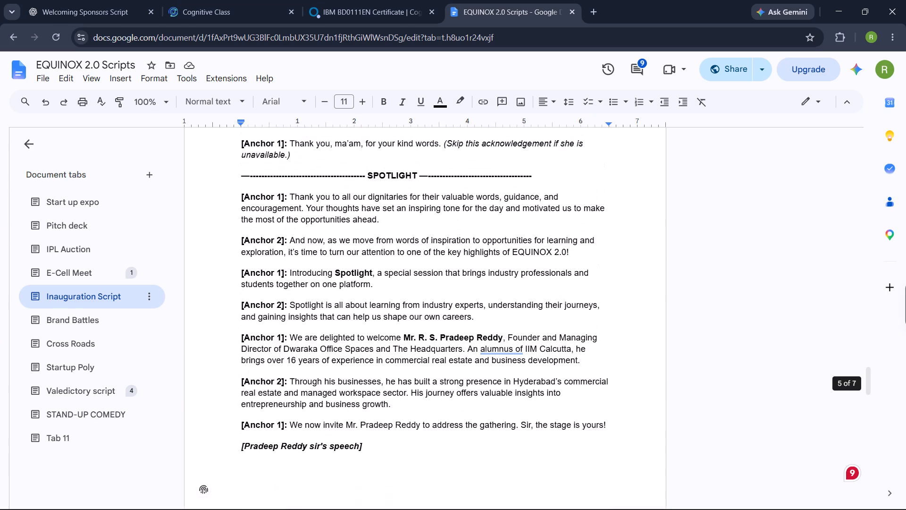
{"action": "scroll", "coordinate": [414, 428], "scroll_direction": "down", "scroll_amount": 4}
{"action": "scroll", "coordinate": [414, 428], "scroll_direction": "up", "scroll_amount": 10}
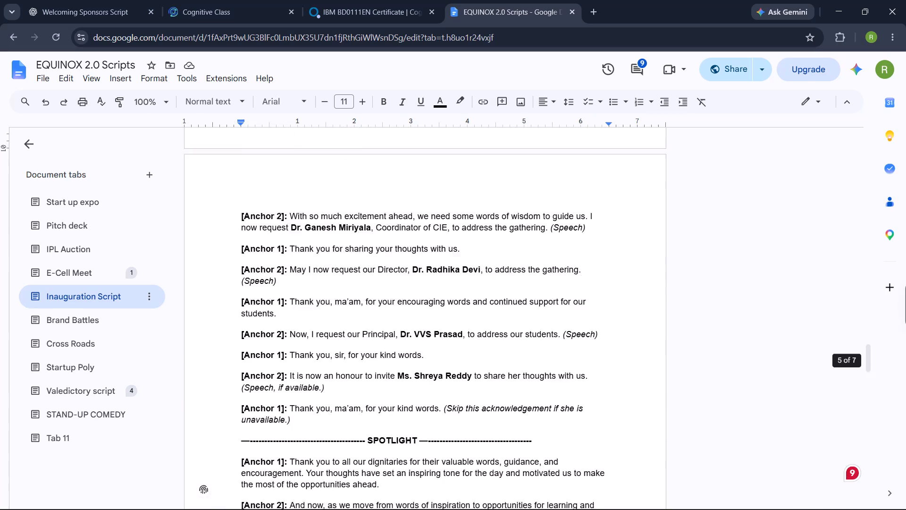
{"action": "scroll", "coordinate": [414, 428], "scroll_direction": "up", "scroll_amount": 3}
{"action": "scroll", "coordinate": [414, 428], "scroll_direction": "down", "scroll_amount": 1}
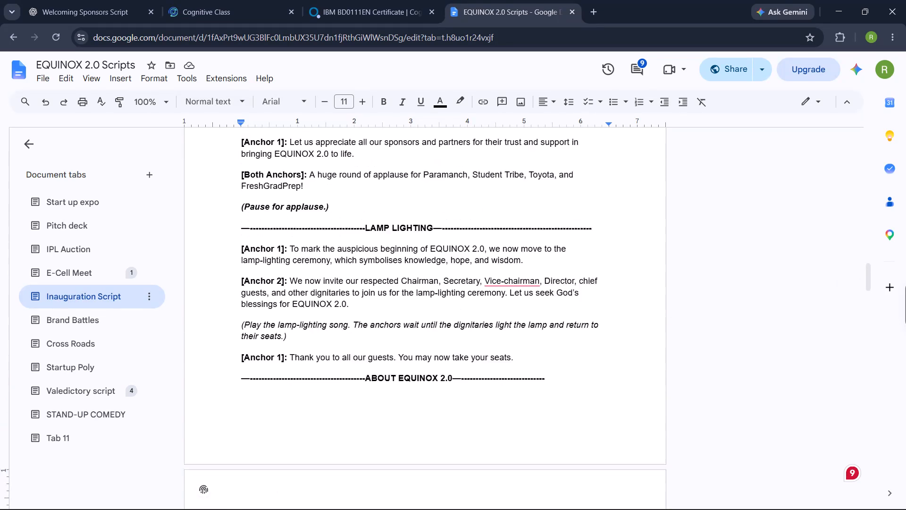
{"action": "scroll", "coordinate": [414, 428], "scroll_direction": "down", "scroll_amount": 4}
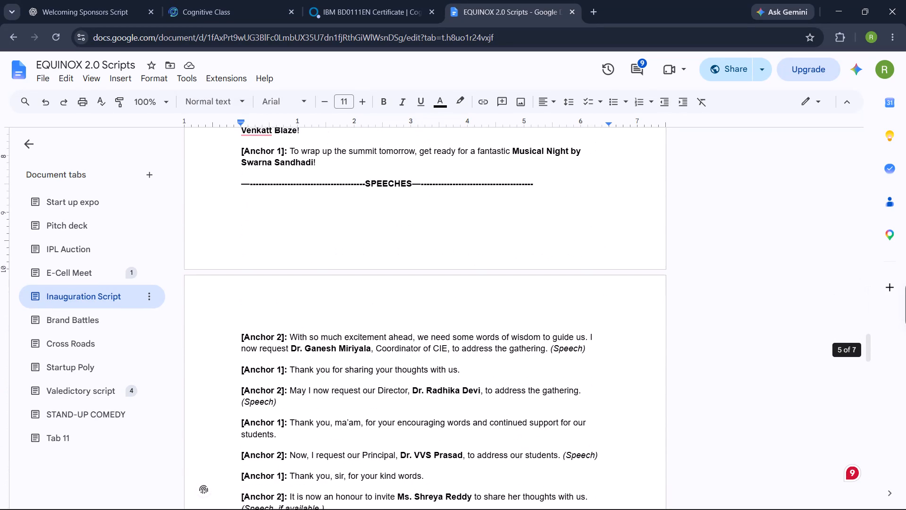
{"action": "scroll", "coordinate": [414, 428], "scroll_direction": "down", "scroll_amount": 1}
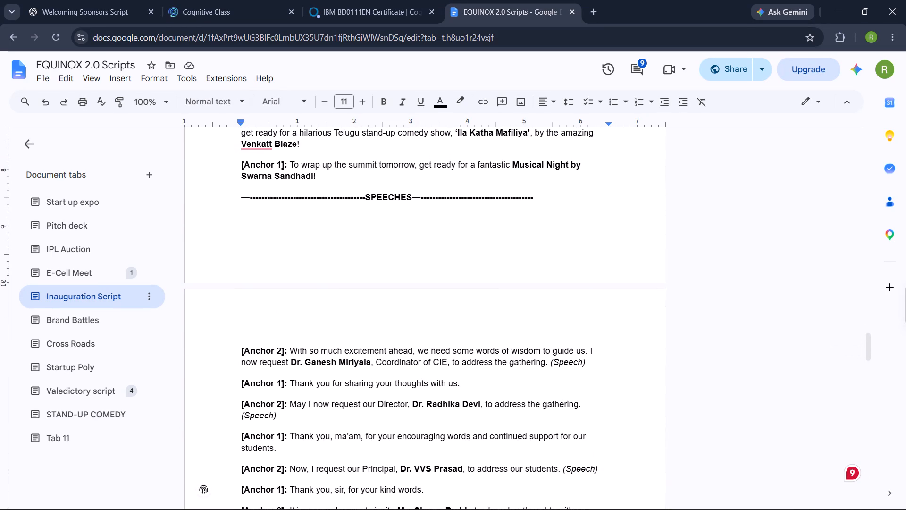
{"action": "scroll", "coordinate": [414, 428], "scroll_direction": "up", "scroll_amount": 3}
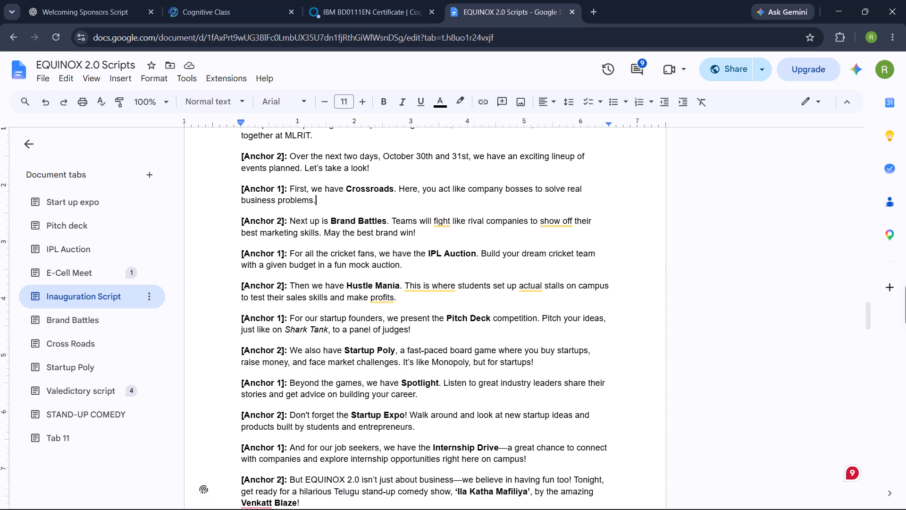
{"action": "scroll", "coordinate": [414, 428], "scroll_direction": "up", "scroll_amount": 1}
{"action": "scroll", "coordinate": [414, 428], "scroll_direction": "left", "scroll_amount": 1}
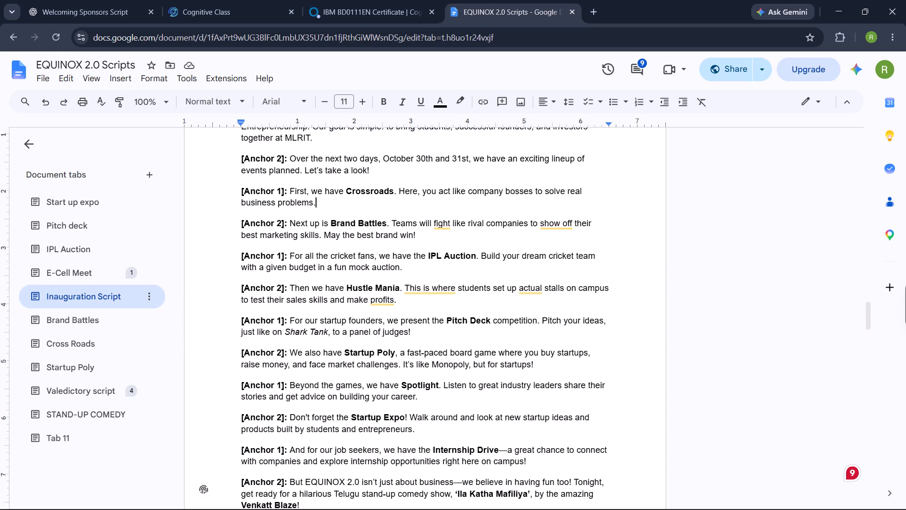
{"action": "scroll", "coordinate": [414, 428], "scroll_direction": "left", "scroll_amount": 2}
Insert two blank lines after Anchor 1's Musical Night line to push the SPEECHES heading onto the following page.
{"action": "scroll", "coordinate": [414, 428], "scroll_direction": "down", "scroll_amount": 1}
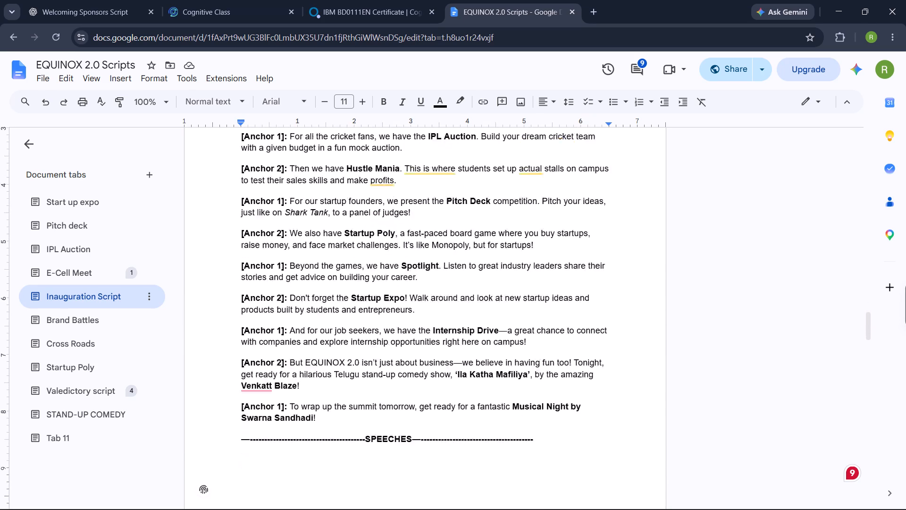
{"action": "scroll", "coordinate": [414, 428], "scroll_direction": "down", "scroll_amount": 1}
{"action": "left_click", "coordinate": [343, 343]}
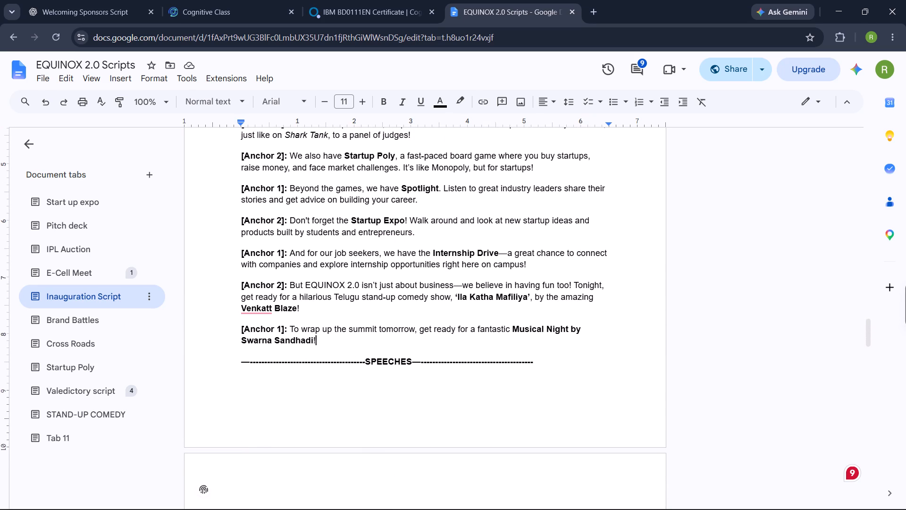
{"action": "key", "text": "Return"}
{"action": "key", "text": "Return"}
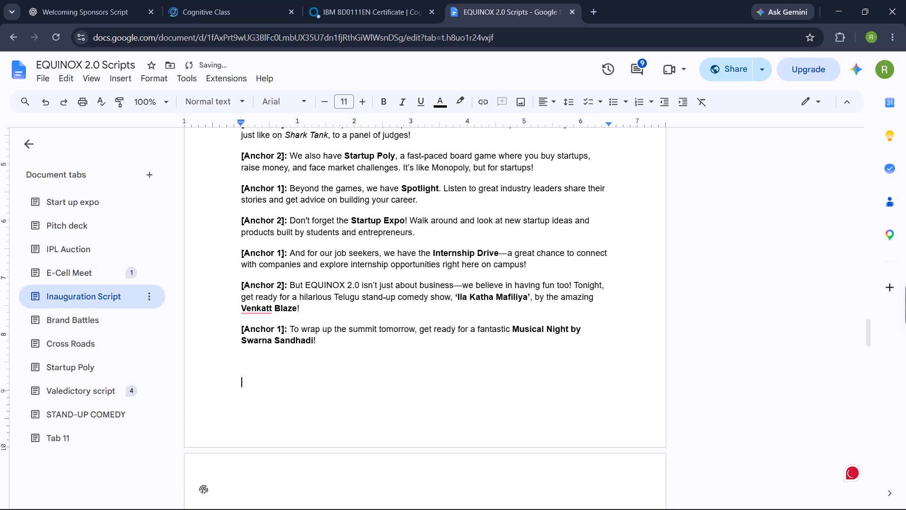
Read through the SPEECHES section and the opening anchor lines of the SPOTLIGHT section.
{"action": "scroll", "coordinate": [343, 343], "scroll_direction": "down", "scroll_amount": 1}
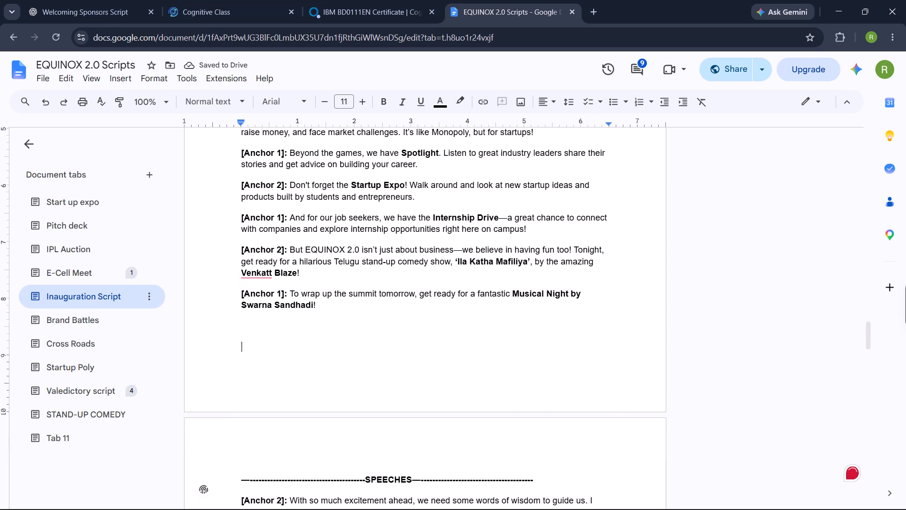
{"action": "scroll", "coordinate": [343, 343], "scroll_direction": "down", "scroll_amount": 2}
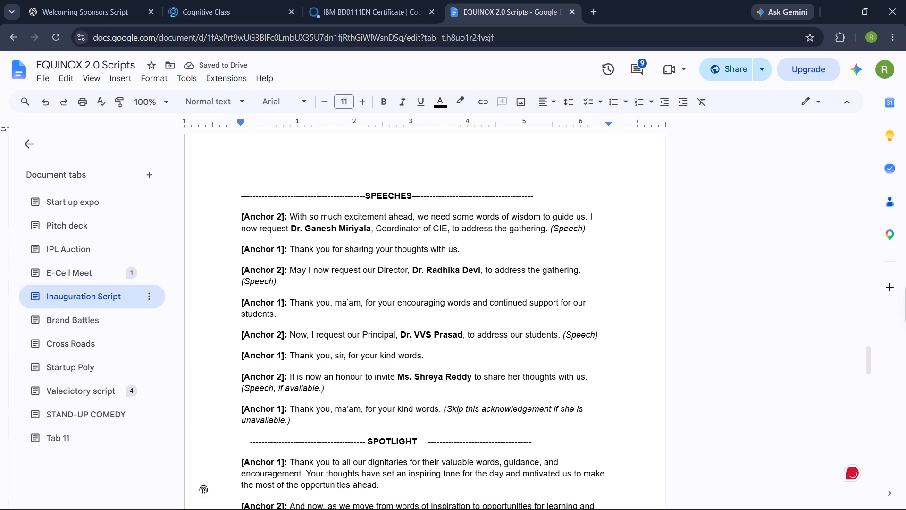
{"action": "scroll", "coordinate": [343, 343], "scroll_direction": "down", "scroll_amount": 2}
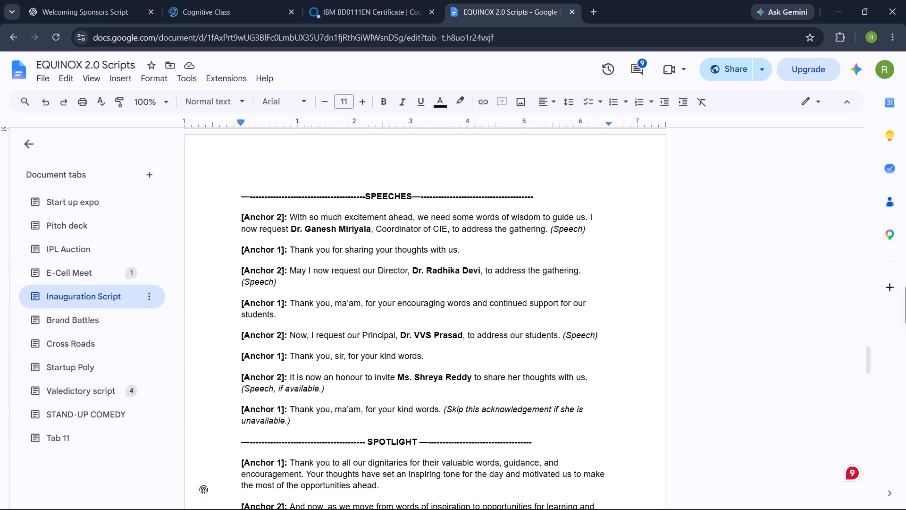
{"action": "scroll", "coordinate": [343, 343], "scroll_direction": "down", "scroll_amount": 3}
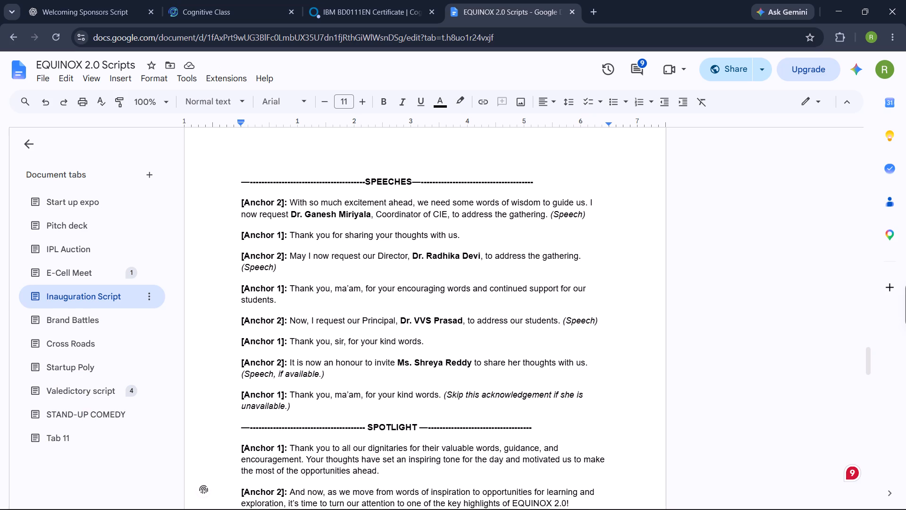
{"action": "scroll", "coordinate": [343, 343], "scroll_direction": "down", "scroll_amount": 1}
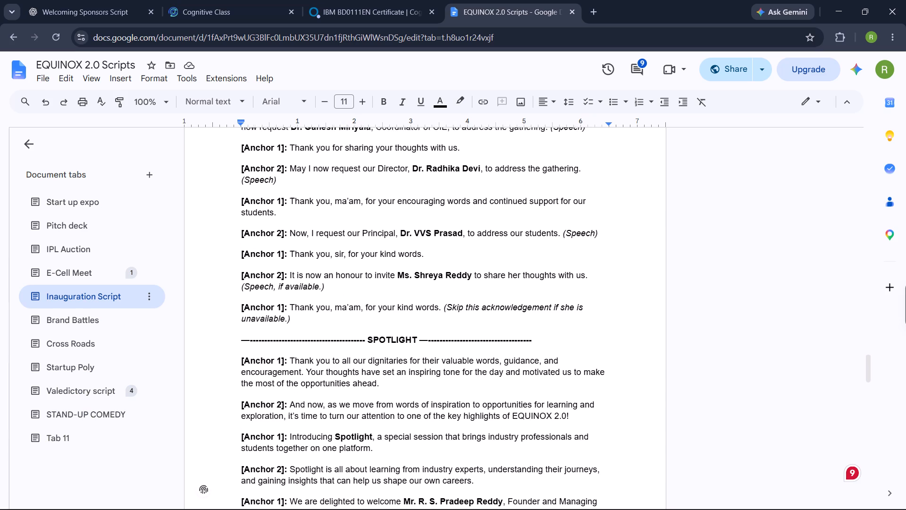
{"action": "scroll", "coordinate": [343, 343], "scroll_direction": "down", "scroll_amount": 1}
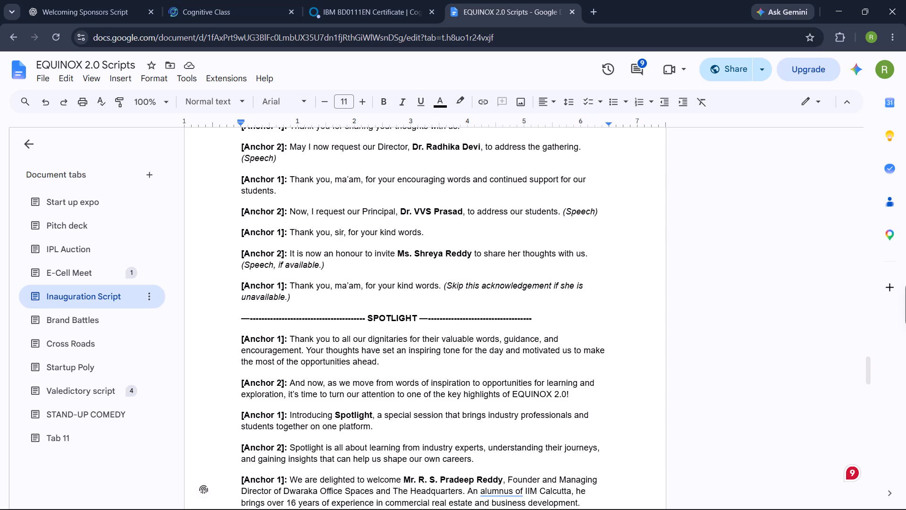
{"action": "scroll", "coordinate": [343, 343], "scroll_direction": "down", "scroll_amount": 2}
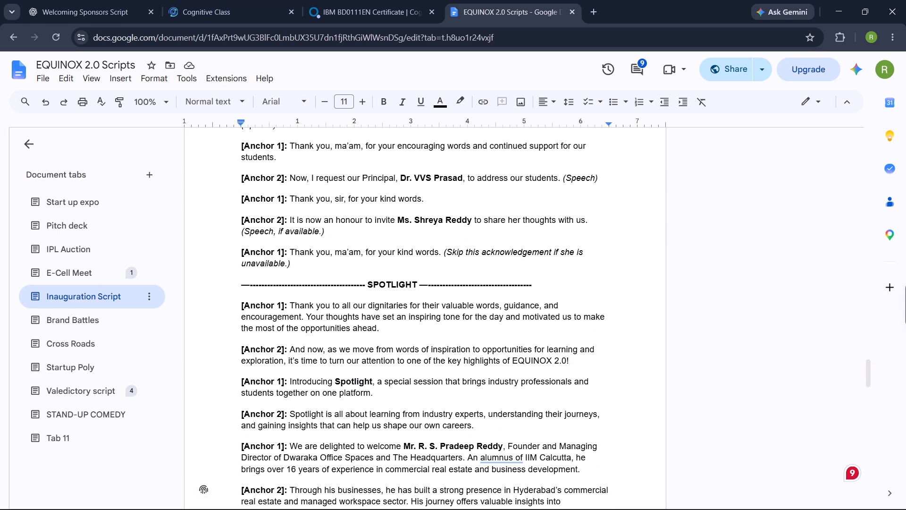
{"action": "scroll", "coordinate": [343, 343], "scroll_direction": "down", "scroll_amount": 2}
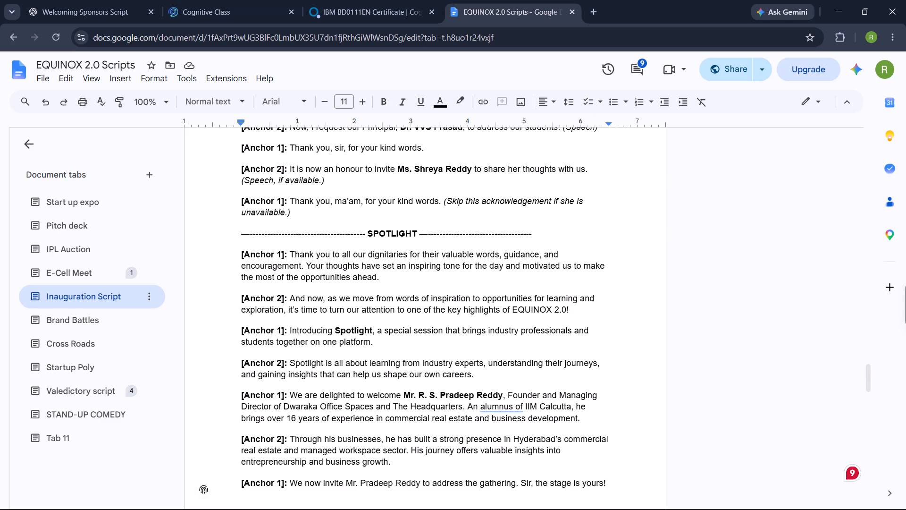
Add a new line reading "Pause for 5 mins" after Anchor 1's opening thank-you paragraph in the SPOTLIGHT section.
{"action": "left_click", "coordinate": [386, 281]}
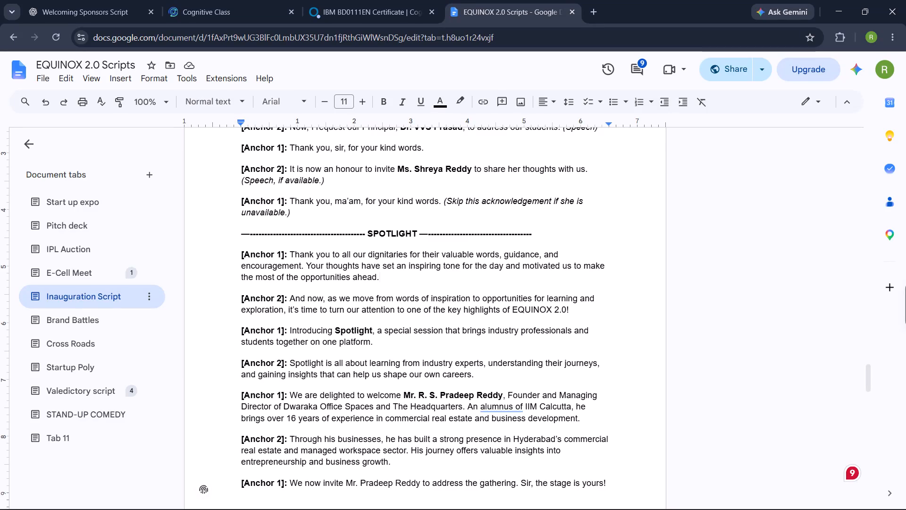
{"action": "key", "text": "Return"}
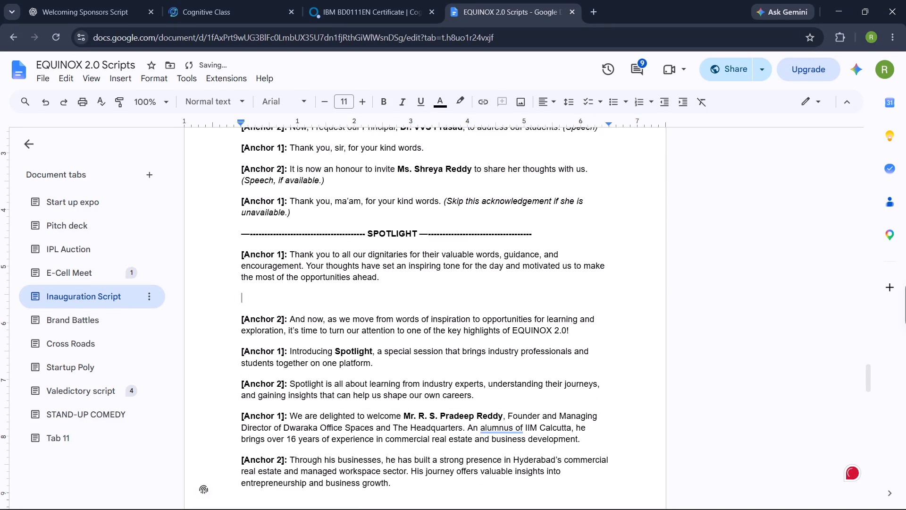
{"action": "type", "text": "Pause for like"}
{"action": "key", "text": "space"}
{"action": "key", "text": "BackSpace"}
{"action": "key", "text": "BackSpace"}
{"action": "key", "text": "BackSpace"}
{"action": "key", "text": "BackSpace"}
{"action": "key", "text": "BackSpace"}
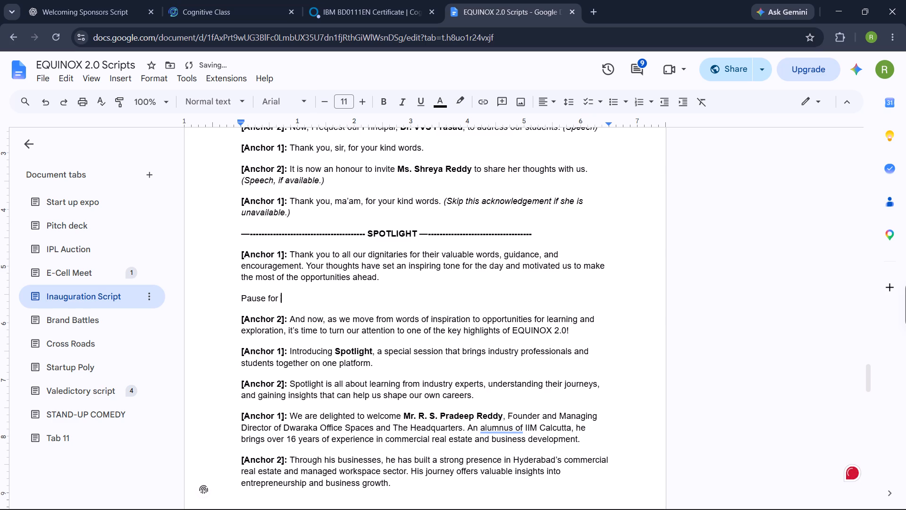
{"action": "type", "text": "5 mi s"}
{"action": "key", "text": "BackSpace"}
{"action": "key", "text": "BackSpace"}
{"action": "type", "text": "js"}
{"action": "key", "text": "BackSpace"}
{"action": "key", "text": "BackSpace"}
{"action": "type", "text": "ns"}
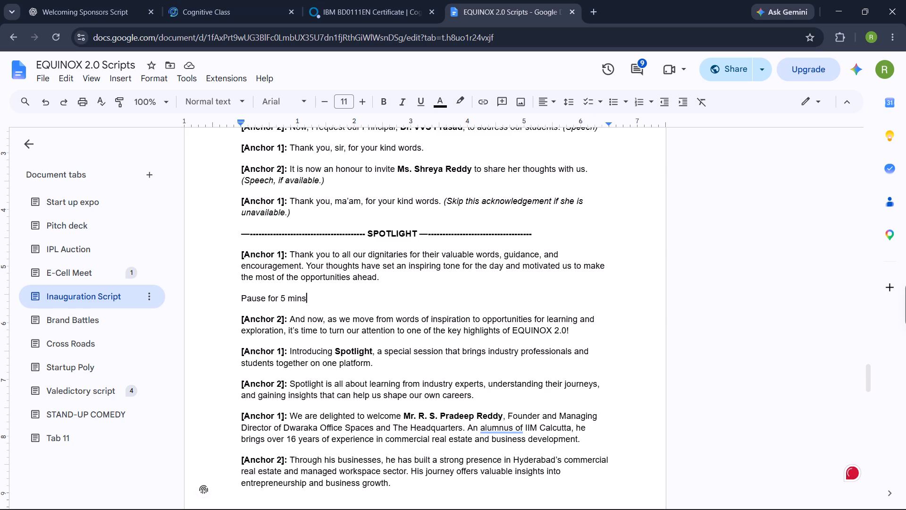
Make the "Pause for 5 mins" line bold and enclose it in parentheses.
{"action": "left_click_drag", "start_coordinate": [316, 296], "coordinate": [226, 297]}
{"action": "key", "text": "ctrl+b"}
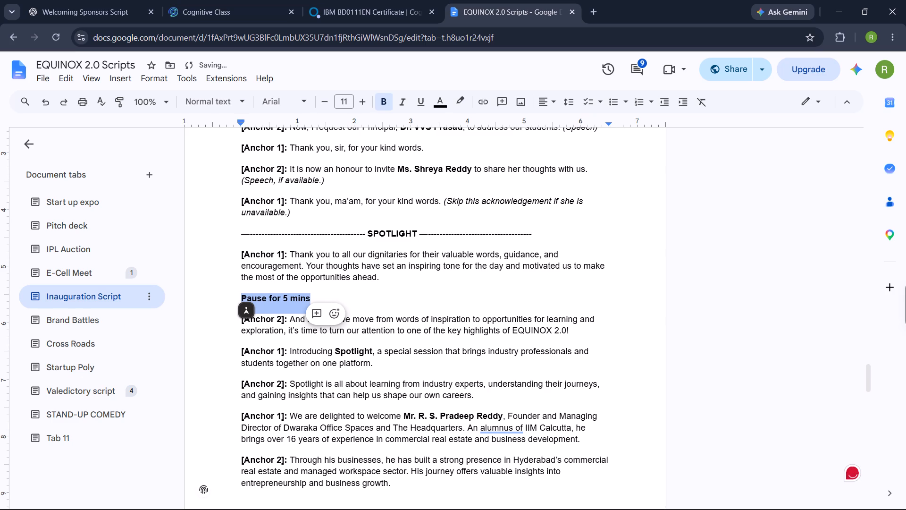
{"action": "left_click", "coordinate": [319, 292]}
{"action": "left_click", "coordinate": [317, 301]}
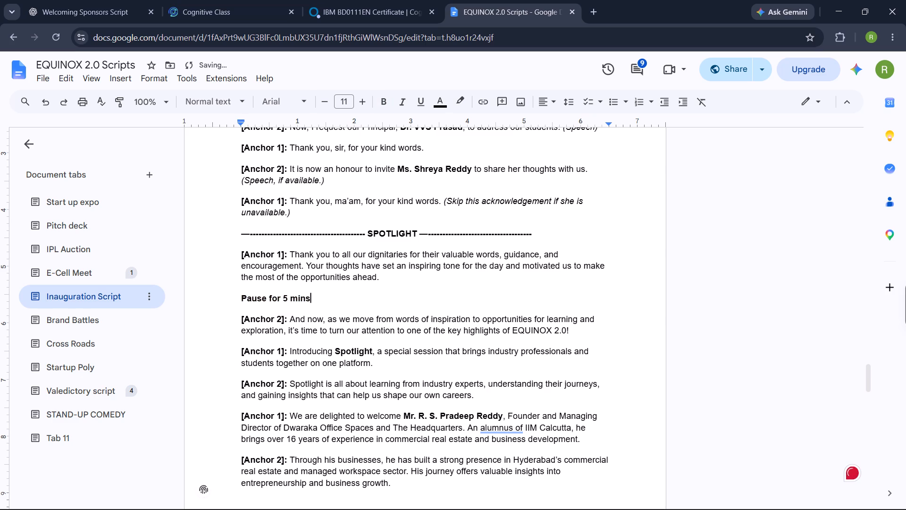
{"action": "key", "text": "shift+parenright"}
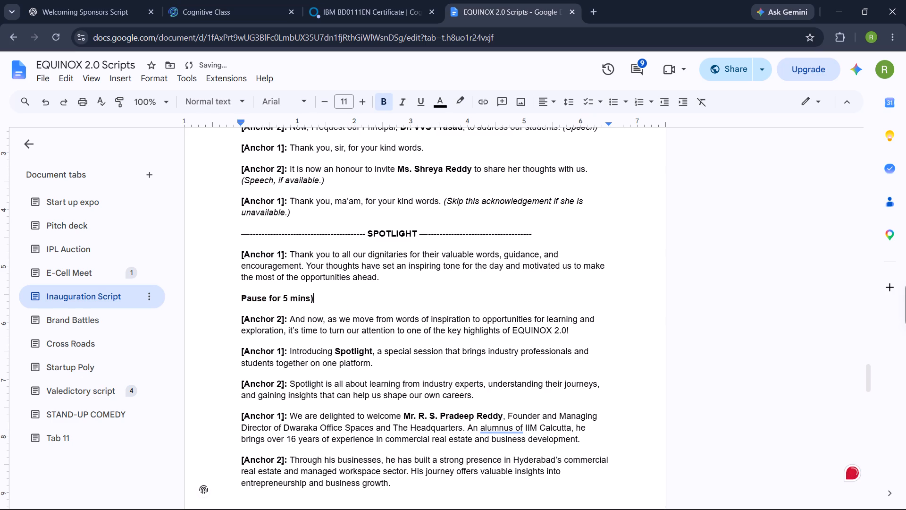
{"action": "left_click", "coordinate": [243, 297]}
{"action": "key", "text": "shift+parenleft"}
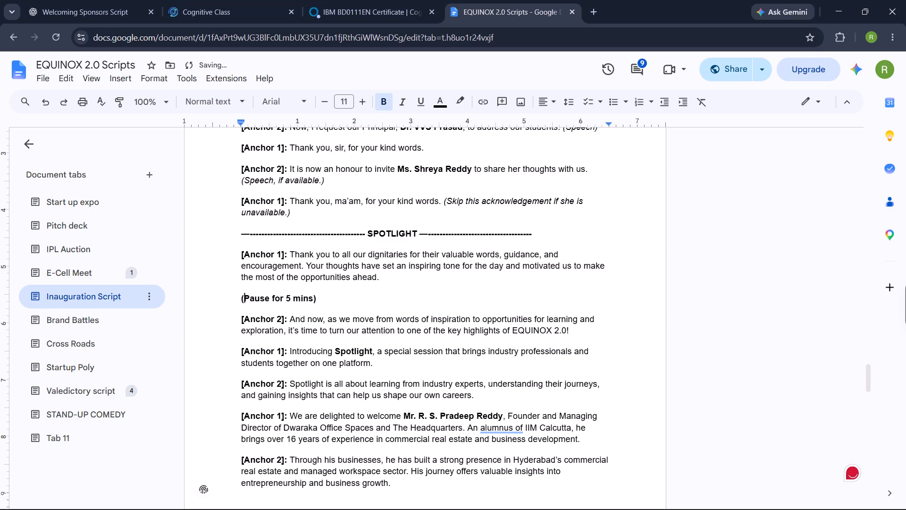
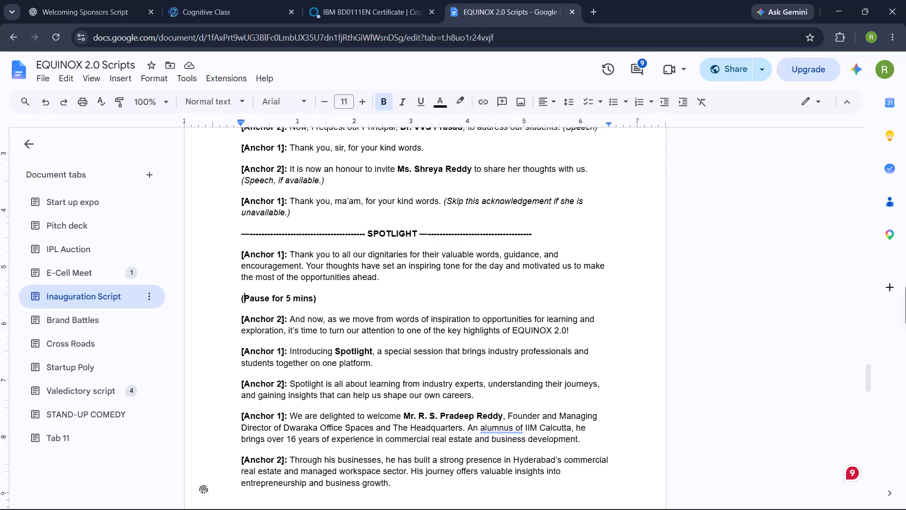
Move the bold "(Pause for 5 mins)" line from the SPOTLIGHT section to directly below the "(Speech, if available.)" invitation in SPEECHES.
{"action": "scroll", "coordinate": [389, 302], "scroll_direction": "down", "scroll_amount": 1}
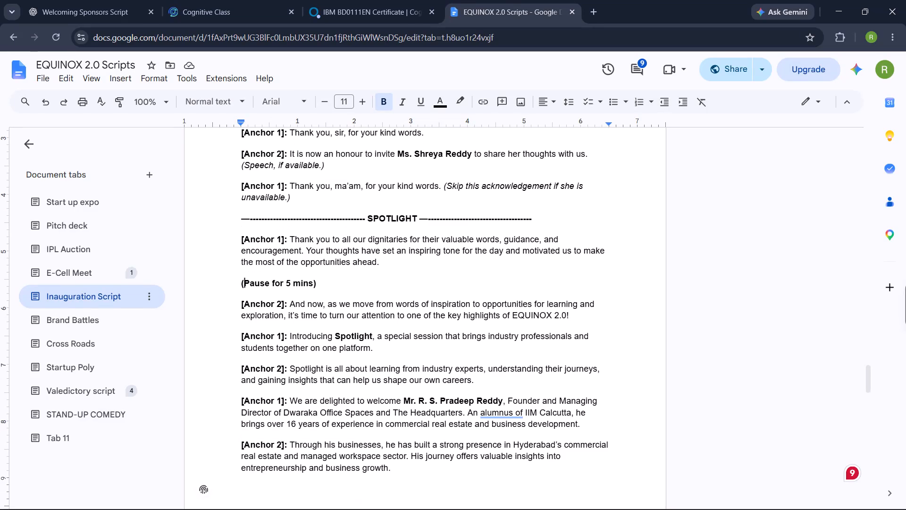
{"action": "scroll", "coordinate": [389, 302], "scroll_direction": "down", "scroll_amount": 1}
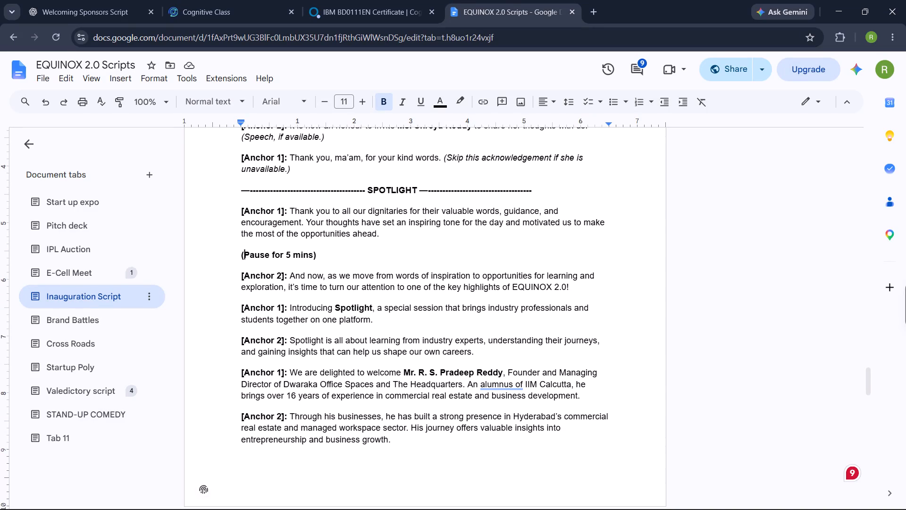
{"action": "left_click", "coordinate": [406, 234]}
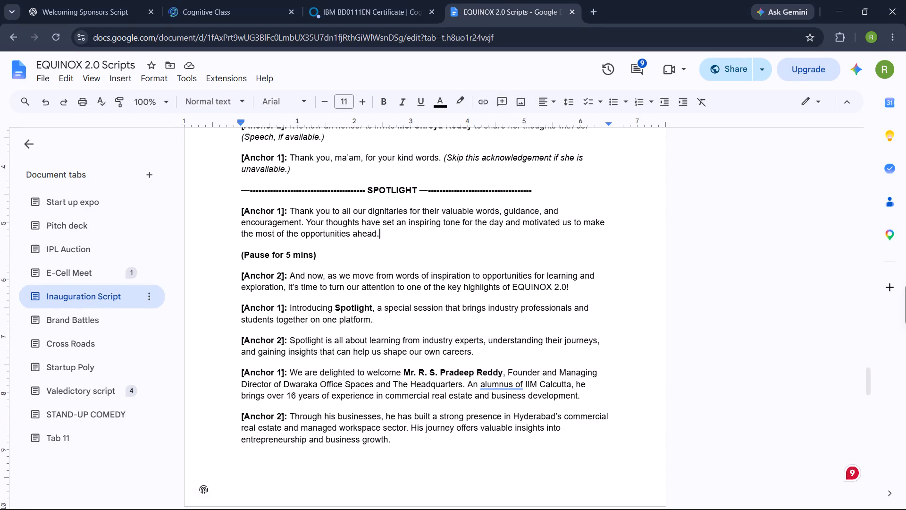
{"action": "double_click", "coordinate": [325, 257]}
{"action": "triple_click", "coordinate": [299, 255]}
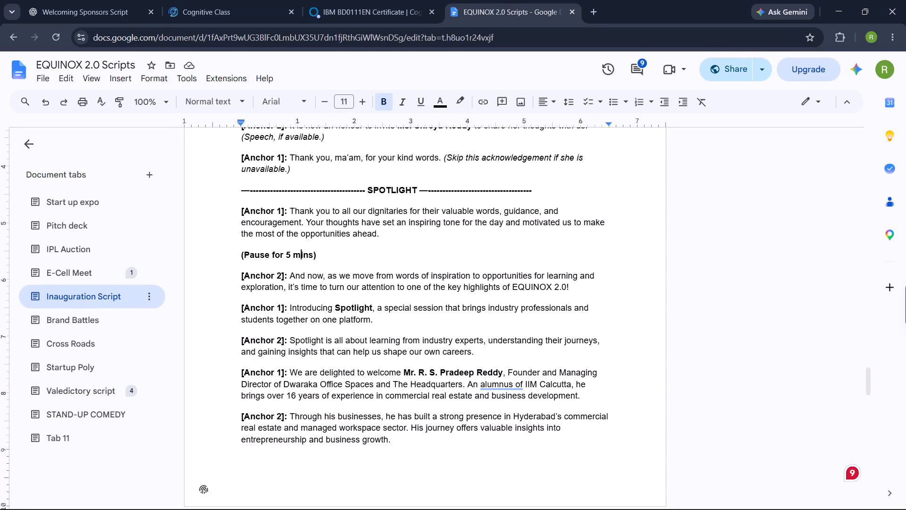
{"action": "key", "text": "ctrl+x"}
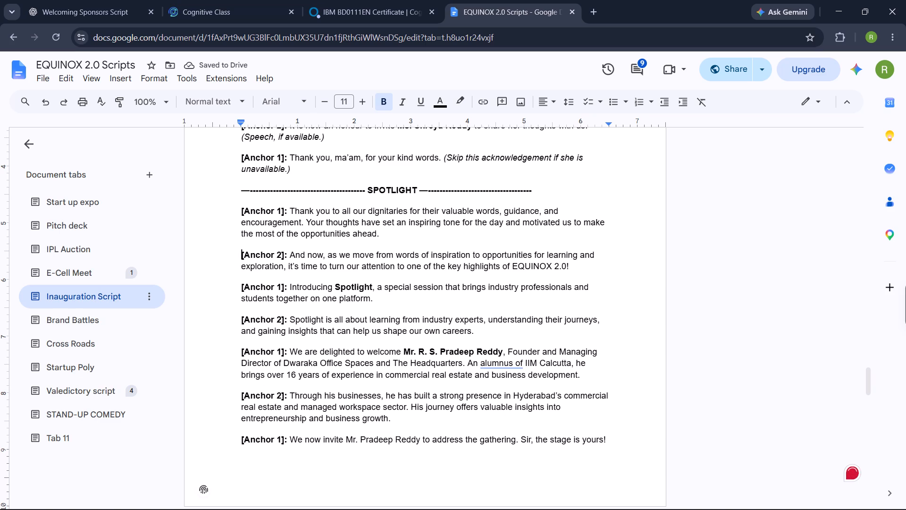
{"action": "scroll", "coordinate": [495, 173], "scroll_direction": "up", "scroll_amount": 1}
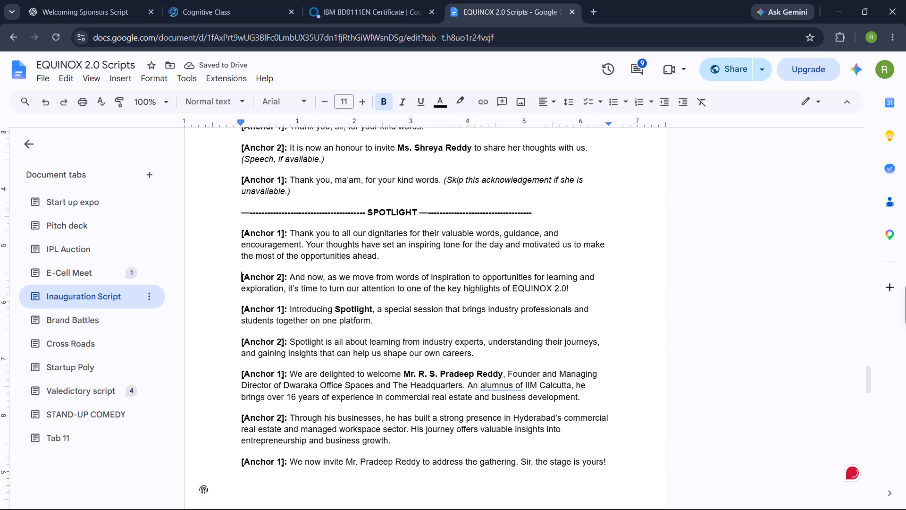
{"action": "scroll", "coordinate": [375, 164], "scroll_direction": "up", "scroll_amount": 1}
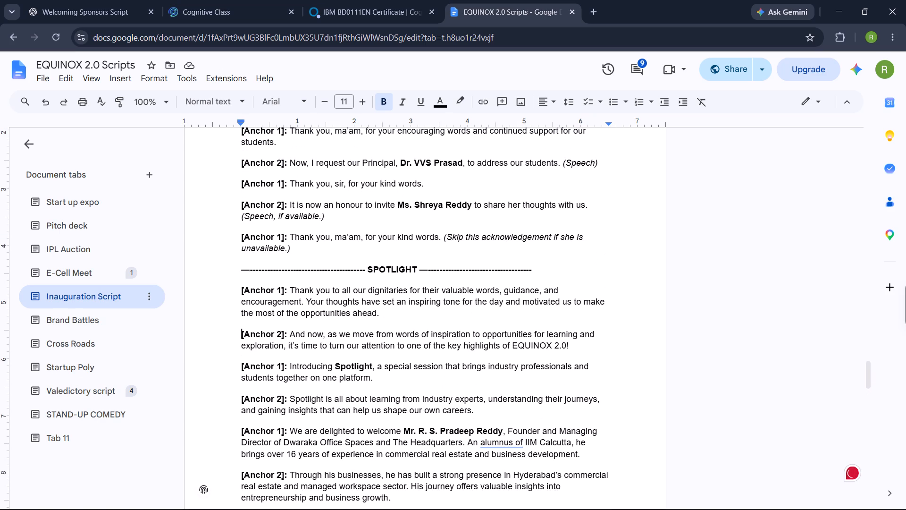
{"action": "left_click", "coordinate": [378, 219]}
{"action": "key", "text": "Return"}
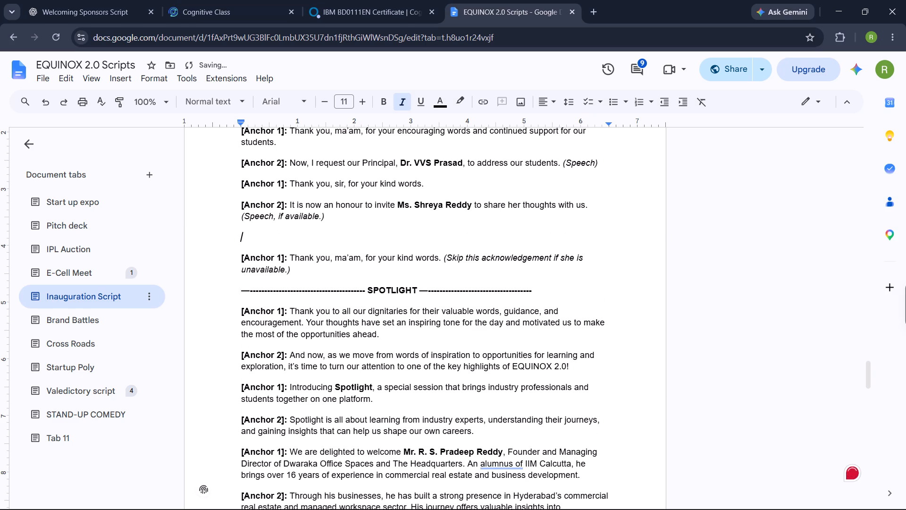
{"action": "key", "text": "ctrl+v"}
{"action": "key", "text": "BackSpace"}
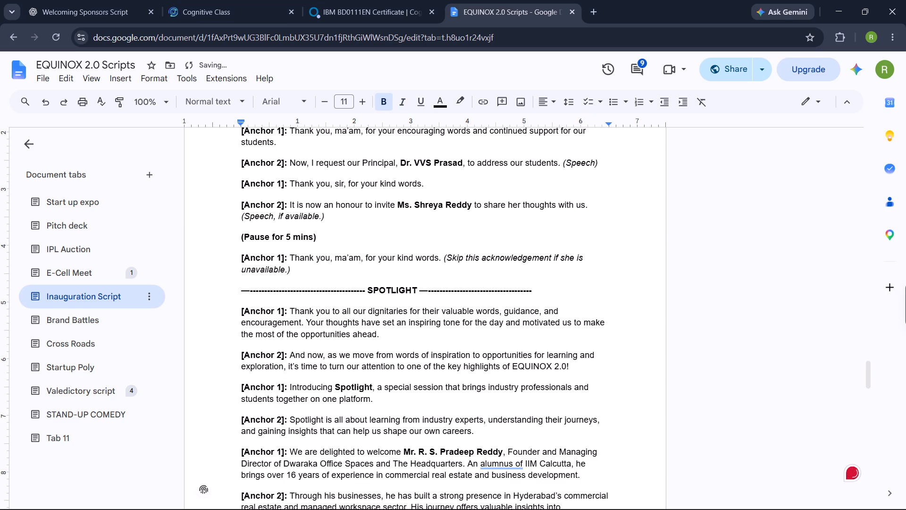
Insert a copy of the "(Pause for 5 mins)" line directly below Anchor 2's invitation for the Director's speech.
{"action": "scroll", "coordinate": [424, 269], "scroll_direction": "up", "scroll_amount": 3}
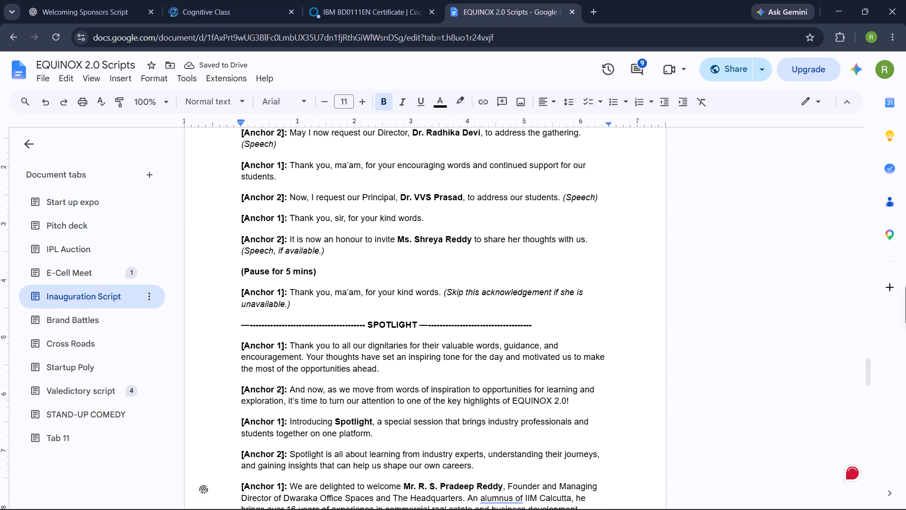
{"action": "scroll", "coordinate": [424, 269], "scroll_direction": "up", "scroll_amount": 2}
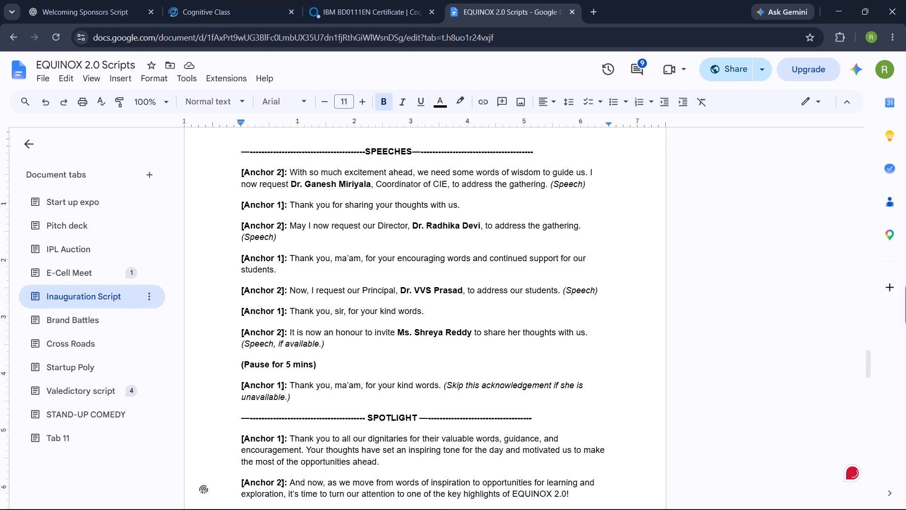
{"action": "scroll", "coordinate": [424, 269], "scroll_direction": "up", "scroll_amount": 1}
{"action": "scroll", "coordinate": [424, 269], "scroll_direction": "right", "scroll_amount": 2}
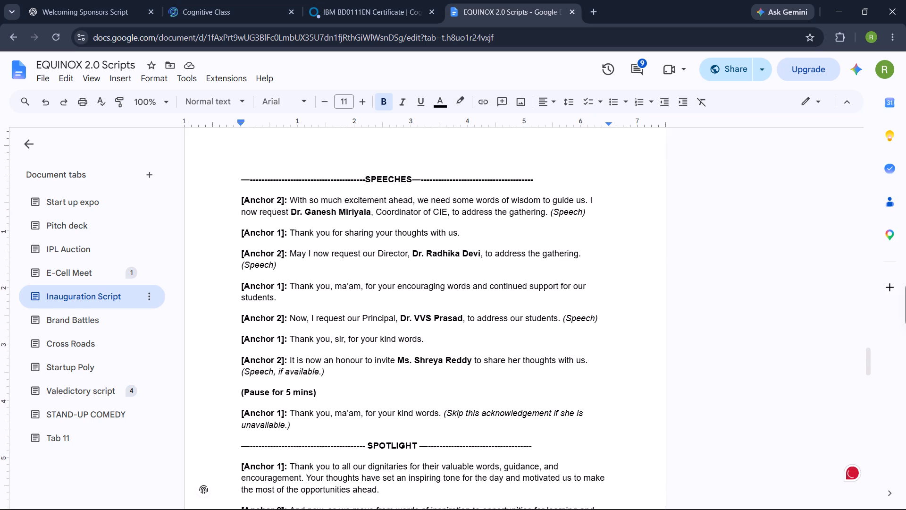
{"action": "scroll", "coordinate": [424, 269], "scroll_direction": "right", "scroll_amount": 2}
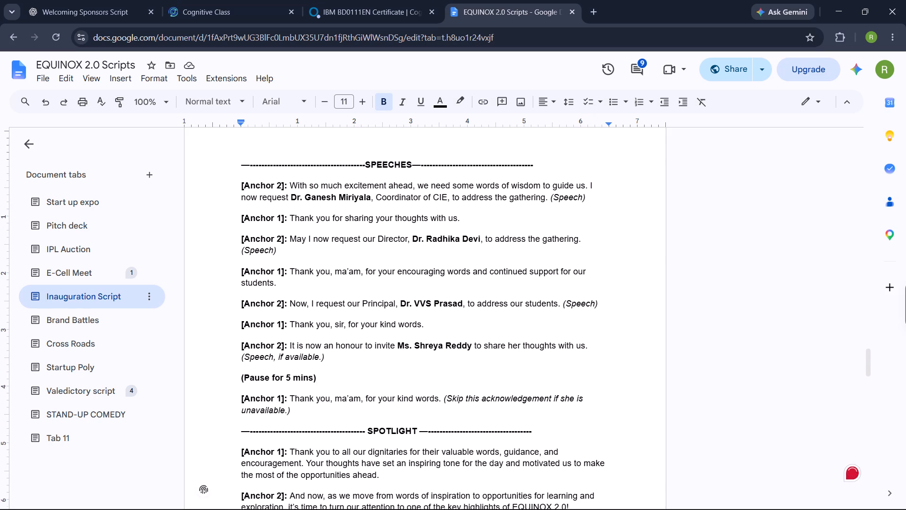
{"action": "scroll", "coordinate": [424, 269], "scroll_direction": "right", "scroll_amount": 1}
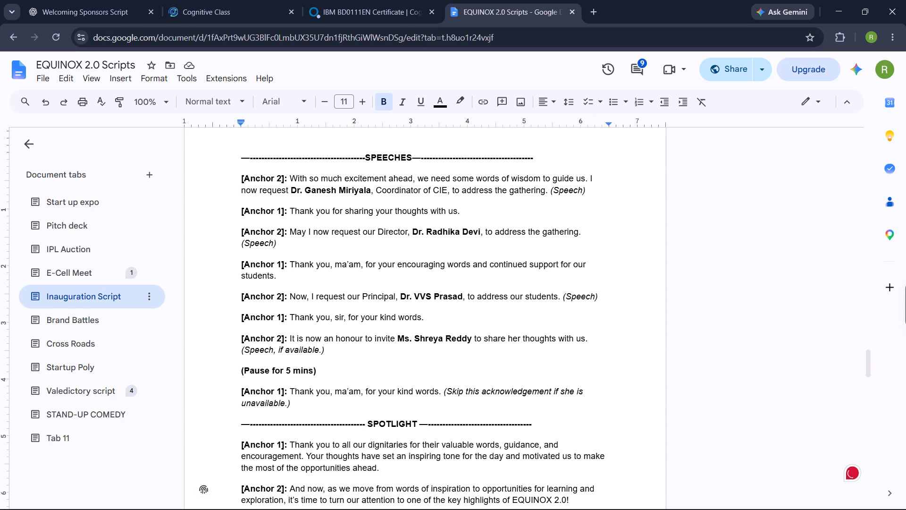
{"action": "left_click", "coordinate": [454, 249]}
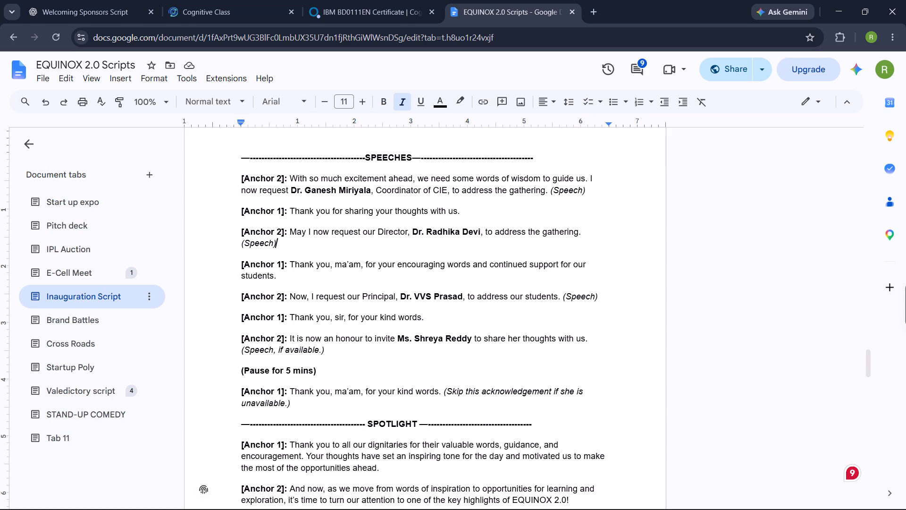
{"action": "key", "text": "Return"}
{"action": "key", "text": "ctrl+v"}
{"action": "key", "text": "BackSpace"}
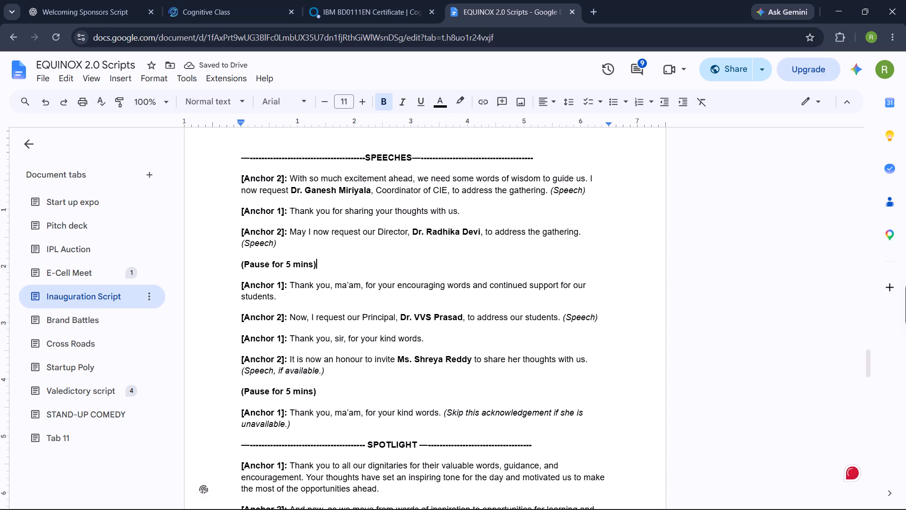
Insert a copy of the "(Pause for 5 mins)" line directly below Anchor 2's invitation for the Principal's speech, leaving no extra blank line.
{"action": "left_click", "coordinate": [607, 320]}
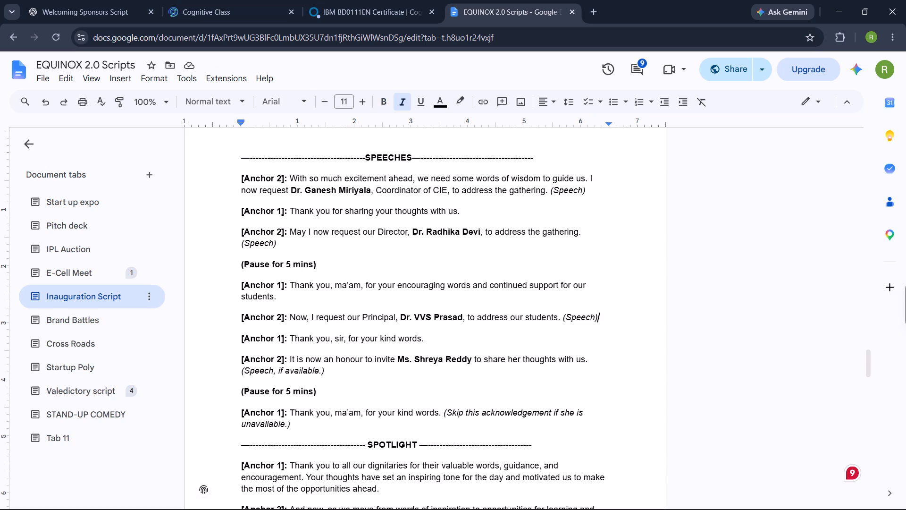
{"action": "key", "text": "Return"}
{"action": "key", "text": "ctrl+v"}
{"action": "key", "text": "BackSpace"}
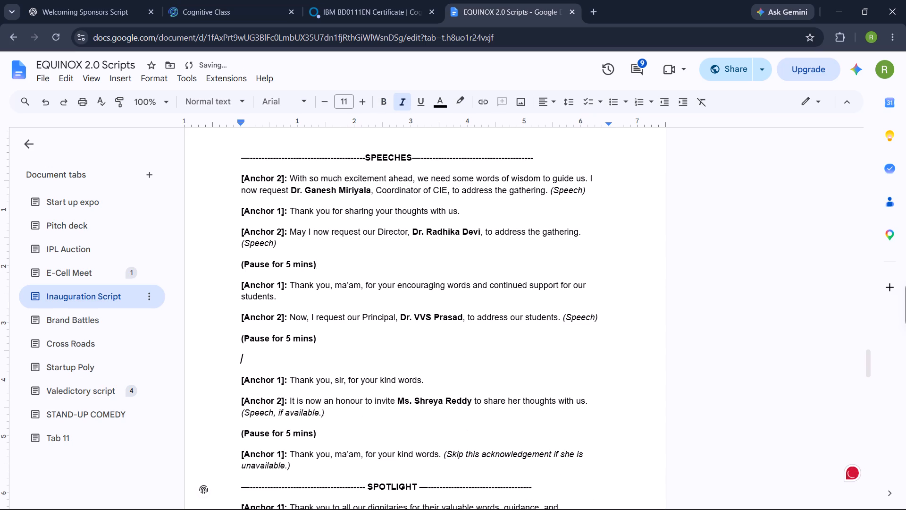
{"action": "scroll", "coordinate": [442, 372], "scroll_direction": "down", "scroll_amount": 1}
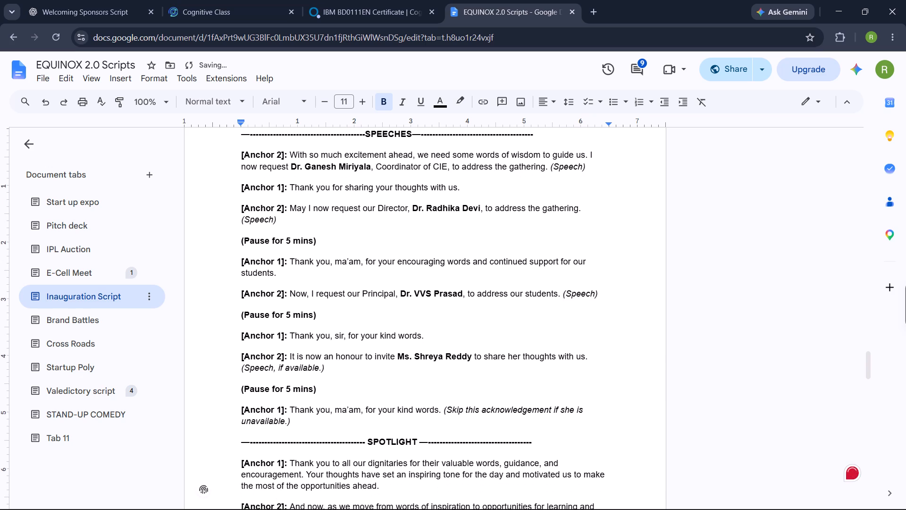
Add the honorific "ma'am" after the Director's name in Anchor 2's speech invitation, within the SPEECHES section.
{"action": "scroll", "coordinate": [395, 362], "scroll_direction": "down", "scroll_amount": 2}
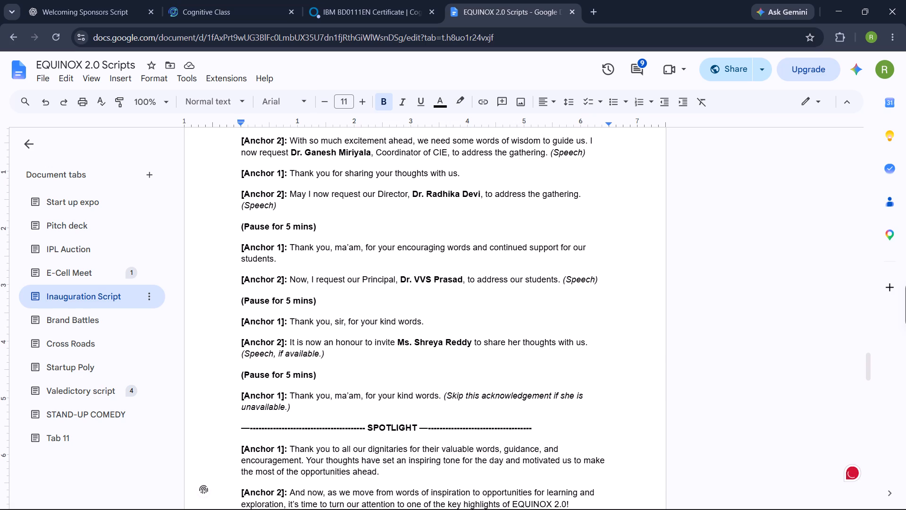
{"action": "scroll", "coordinate": [357, 395], "scroll_direction": "down", "scroll_amount": 1}
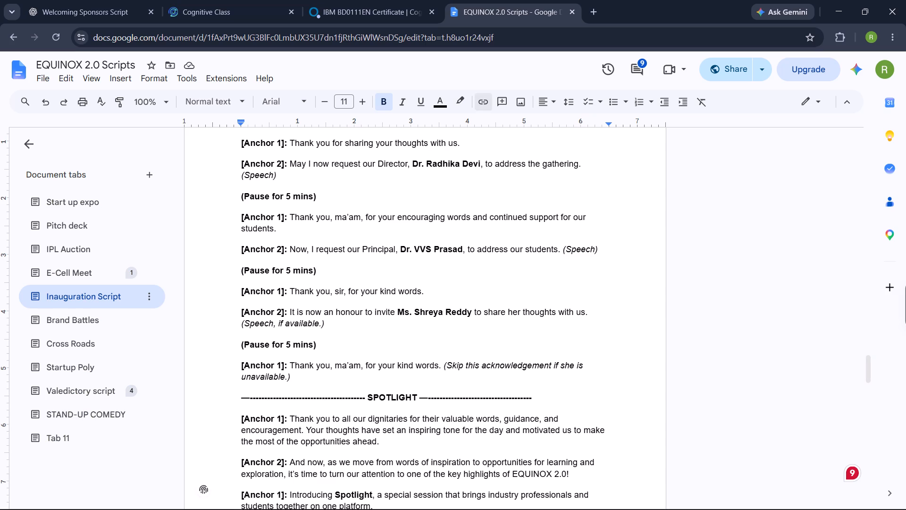
{"action": "scroll", "coordinate": [430, 214], "scroll_direction": "up", "scroll_amount": 2}
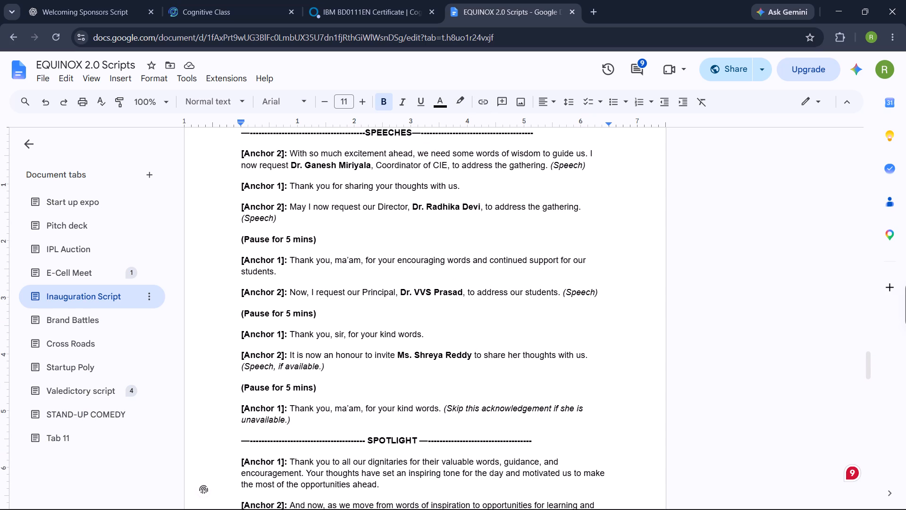
{"action": "left_click", "coordinate": [480, 211]}
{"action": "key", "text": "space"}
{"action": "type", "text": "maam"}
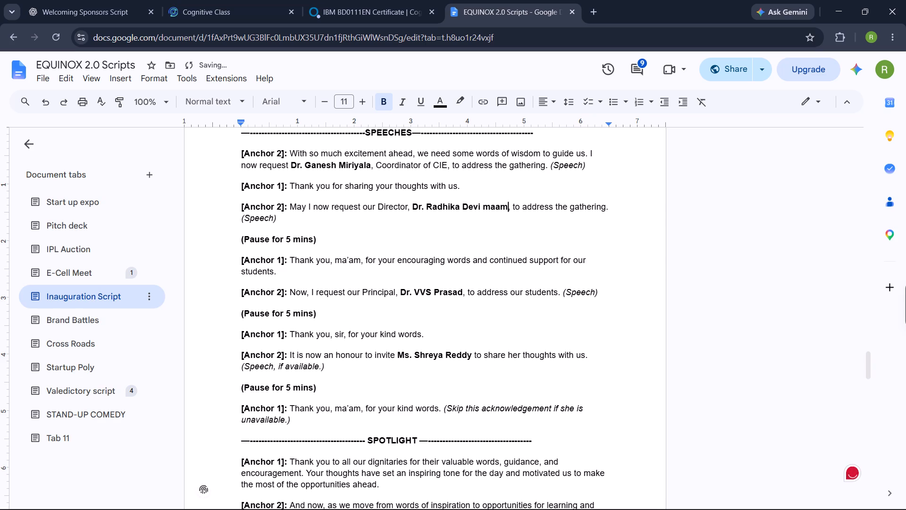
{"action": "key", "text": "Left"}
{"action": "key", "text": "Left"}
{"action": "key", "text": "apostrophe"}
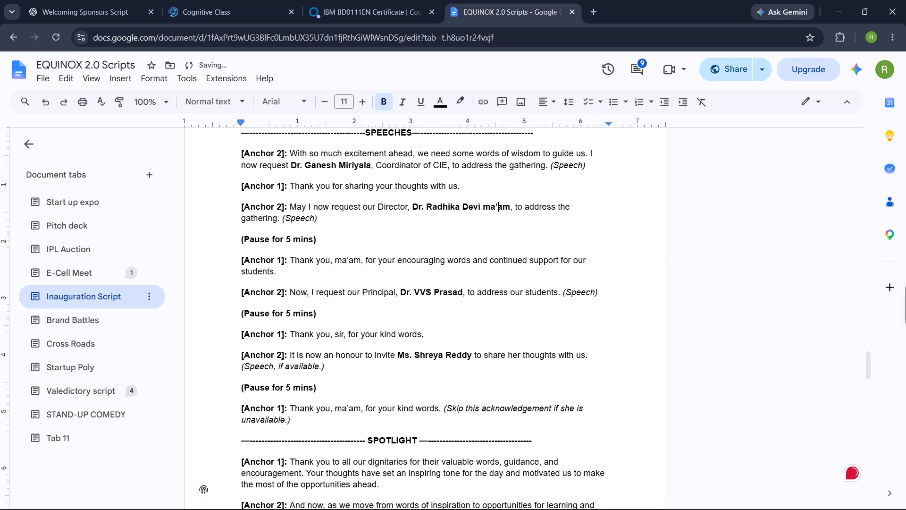
Add the honorific "sir" after the Principal's name in Anchor 2's speech invitation.
{"action": "left_click", "coordinate": [462, 293]}
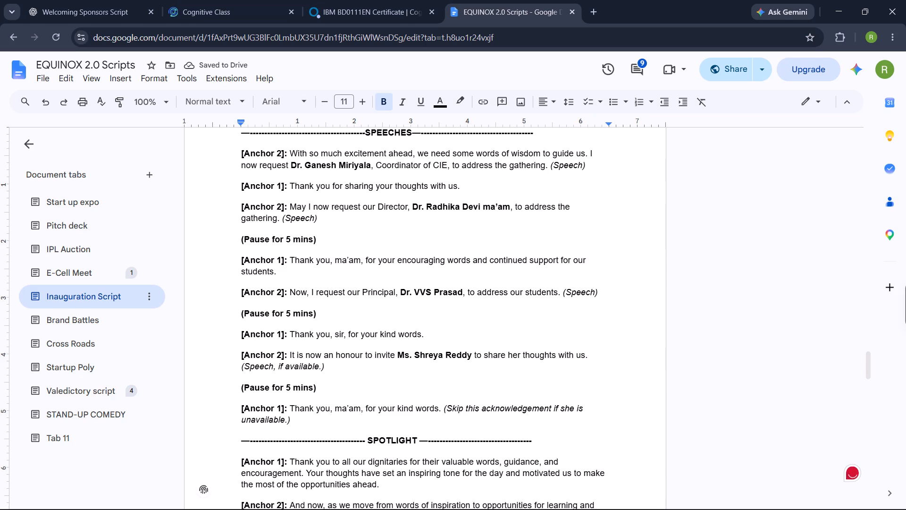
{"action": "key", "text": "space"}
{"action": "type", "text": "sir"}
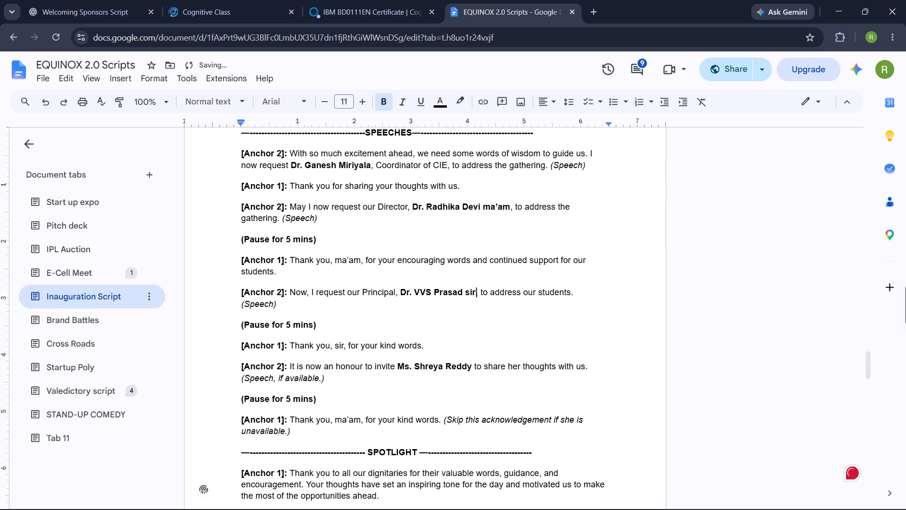
Add the honorific "ma'am" after the guest's name in Anchor 2's "It is now an honour to invite" line.
{"action": "left_click", "coordinate": [472, 365]}
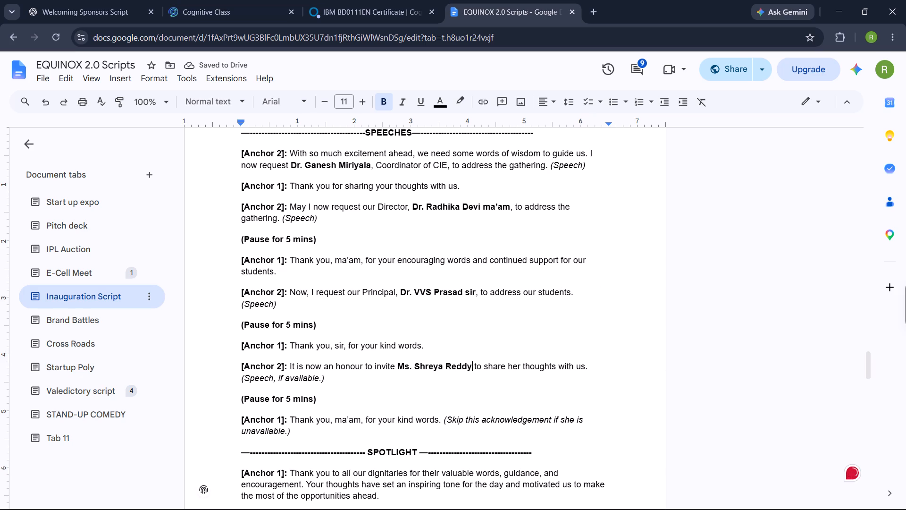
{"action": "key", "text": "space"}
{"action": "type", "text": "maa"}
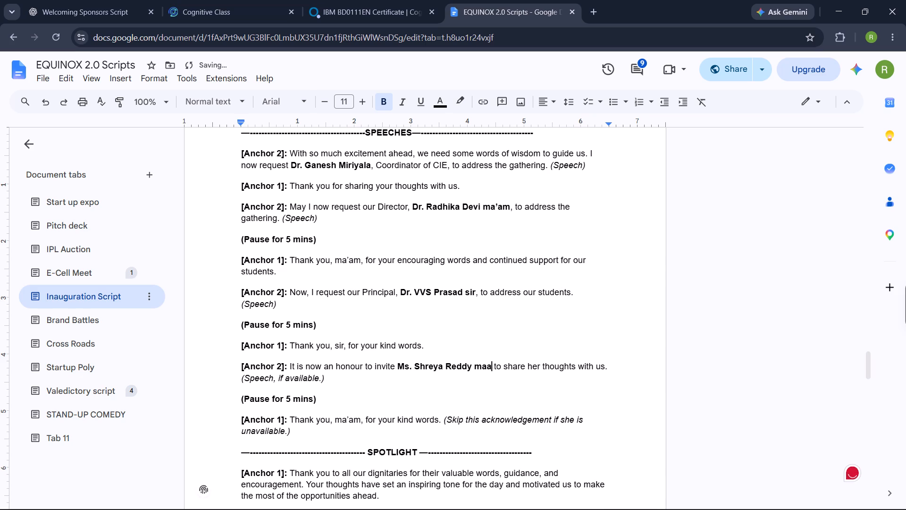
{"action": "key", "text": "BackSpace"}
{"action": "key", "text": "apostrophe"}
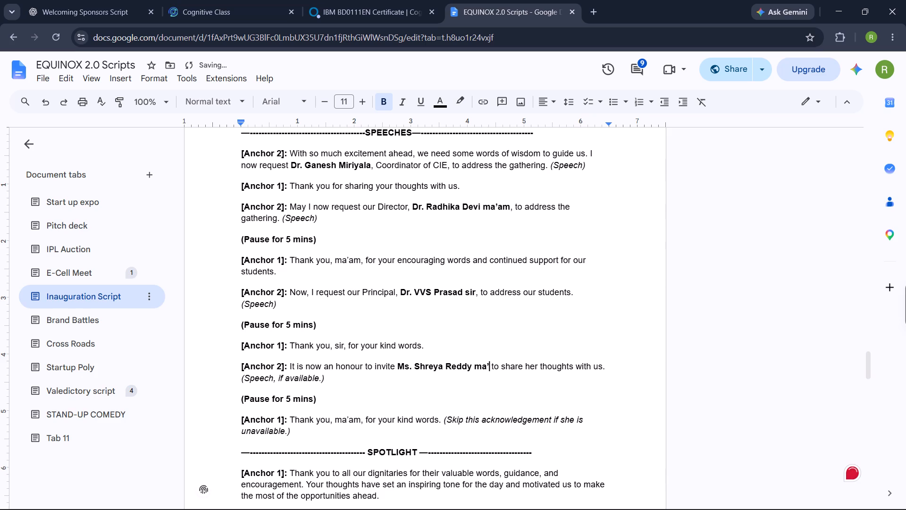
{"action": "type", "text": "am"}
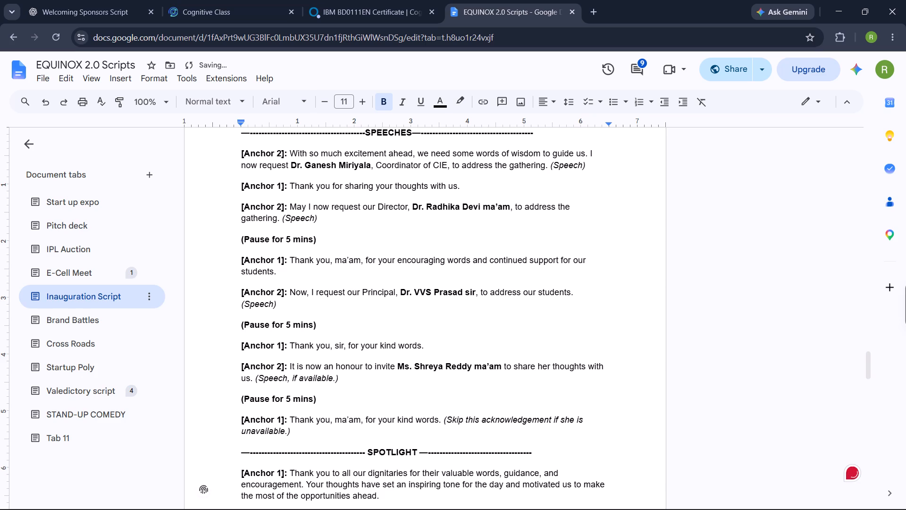
Review the end of the SPEECHES section and the anchors' lines introducing the session in the SPOTLIGHT section.
{"action": "scroll", "coordinate": [534, 378], "scroll_direction": "down", "scroll_amount": 2}
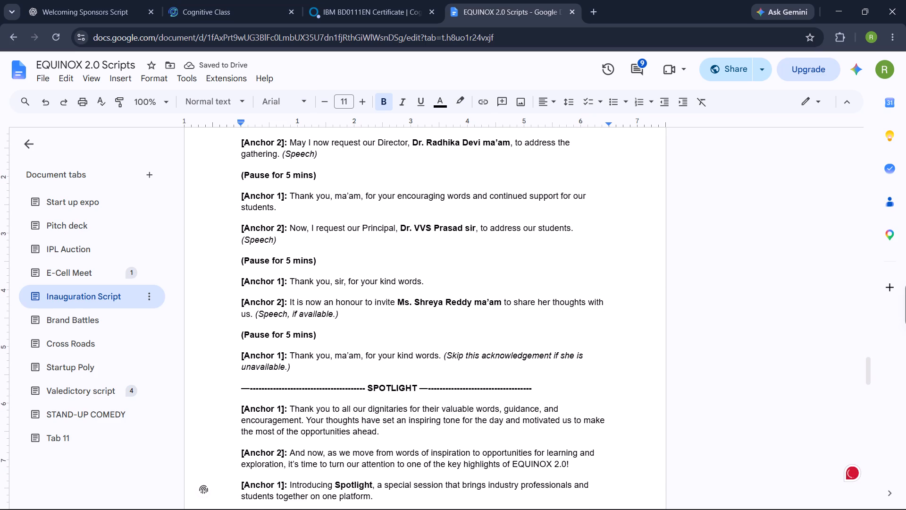
{"action": "scroll", "coordinate": [534, 378], "scroll_direction": "down", "scroll_amount": 3}
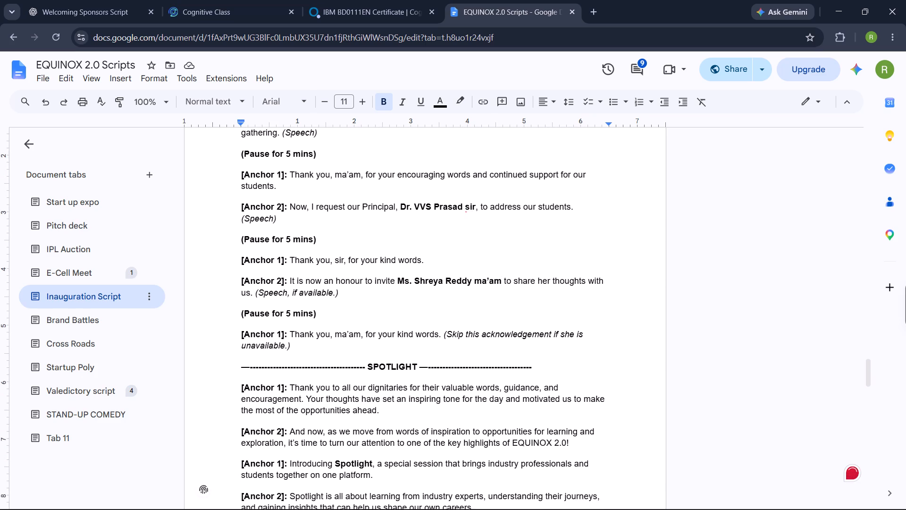
{"action": "scroll", "coordinate": [534, 378], "scroll_direction": "down", "scroll_amount": 2}
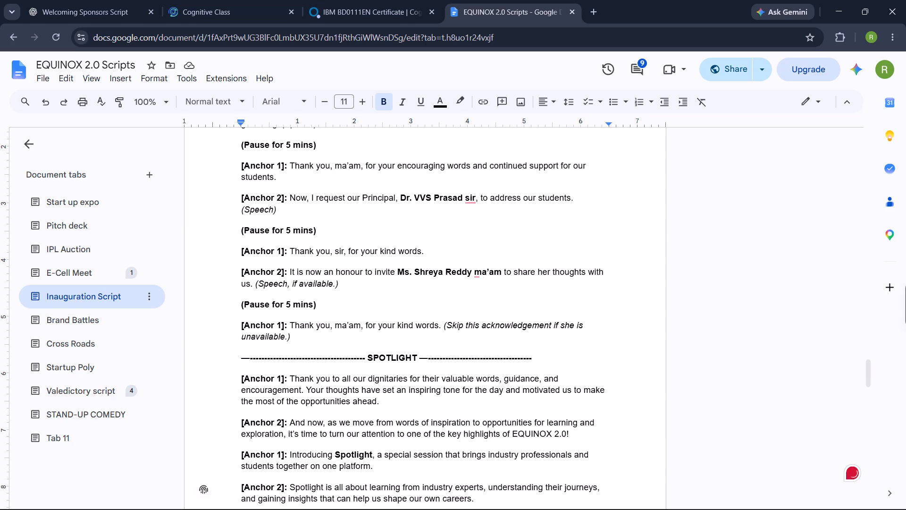
{"action": "scroll", "coordinate": [534, 378], "scroll_direction": "down", "scroll_amount": 2}
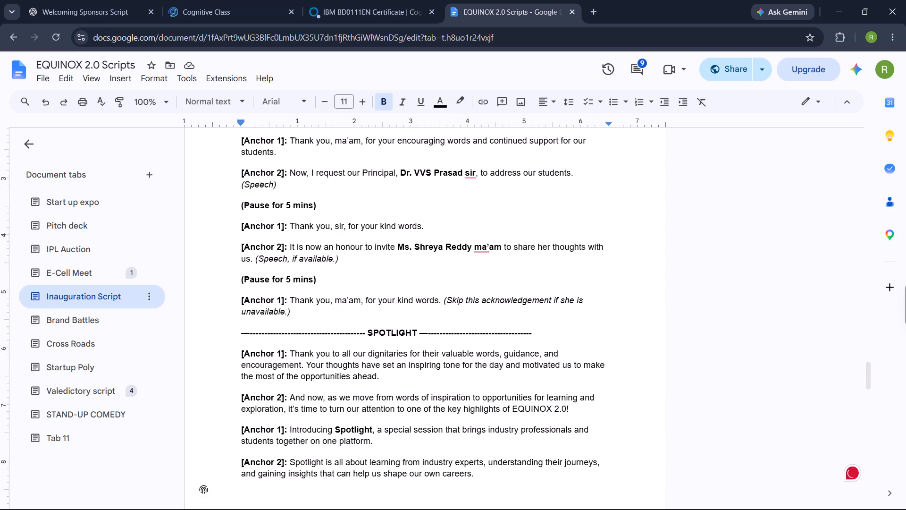
{"action": "scroll", "coordinate": [534, 378], "scroll_direction": "down", "scroll_amount": 2}
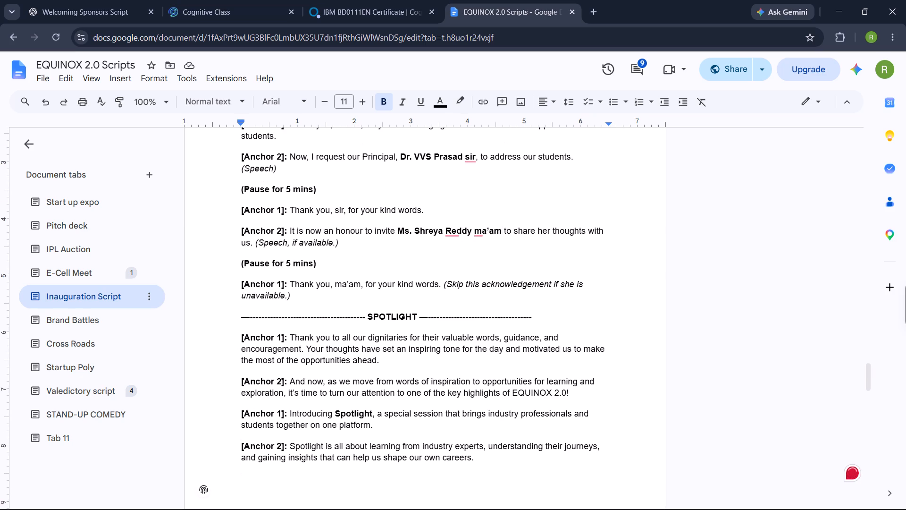
{"action": "scroll", "coordinate": [534, 378], "scroll_direction": "down", "scroll_amount": 3}
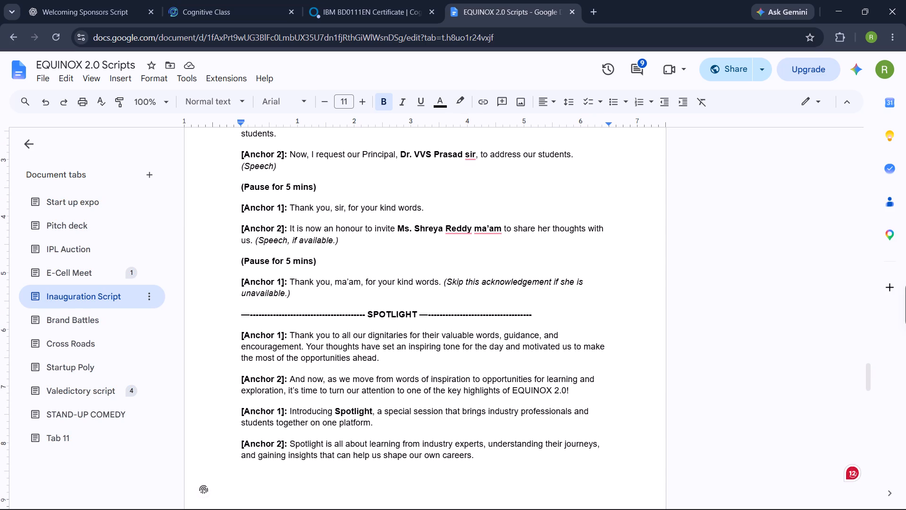
{"action": "scroll", "coordinate": [534, 378], "scroll_direction": "down", "scroll_amount": 1}
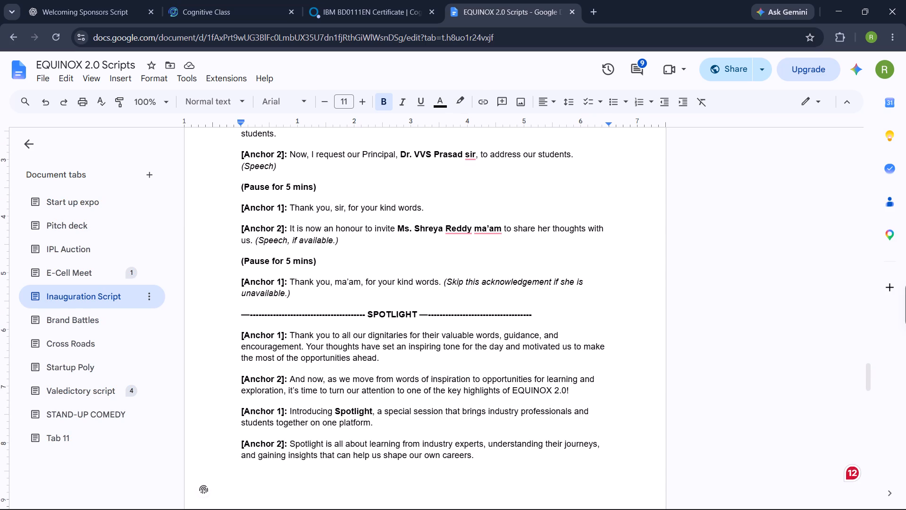
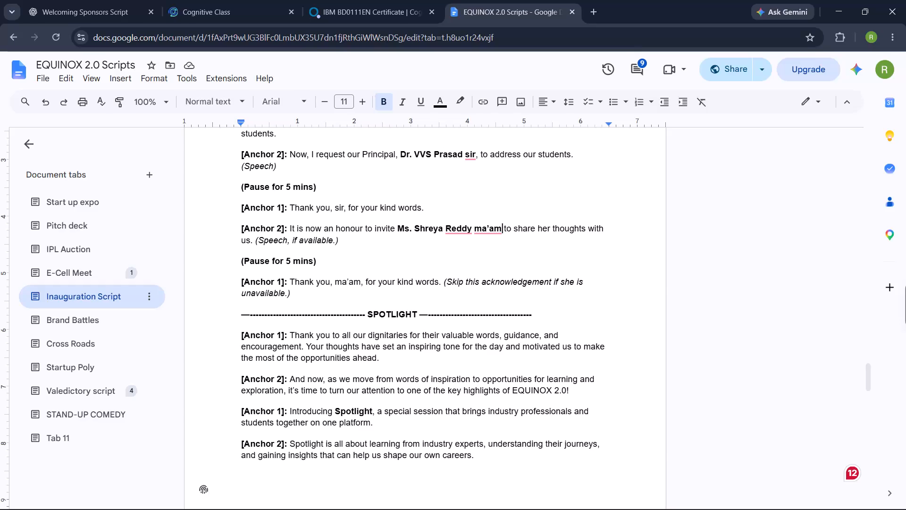
Add "sir" in bold after the CIE Coordinator's name in Anchor 2's first speech invitation under SPEECHES.
{"action": "scroll", "coordinate": [346, 270], "scroll_direction": "up", "scroll_amount": 1}
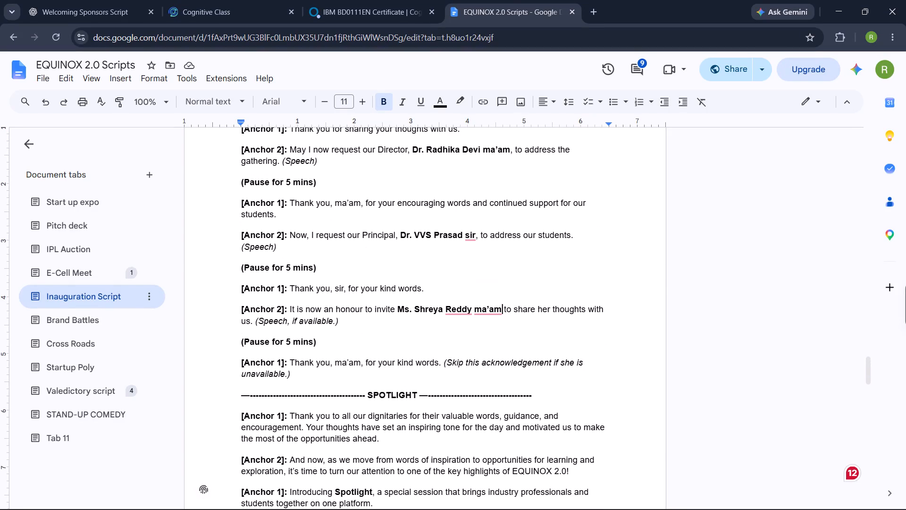
{"action": "scroll", "coordinate": [346, 270], "scroll_direction": "up", "scroll_amount": 2}
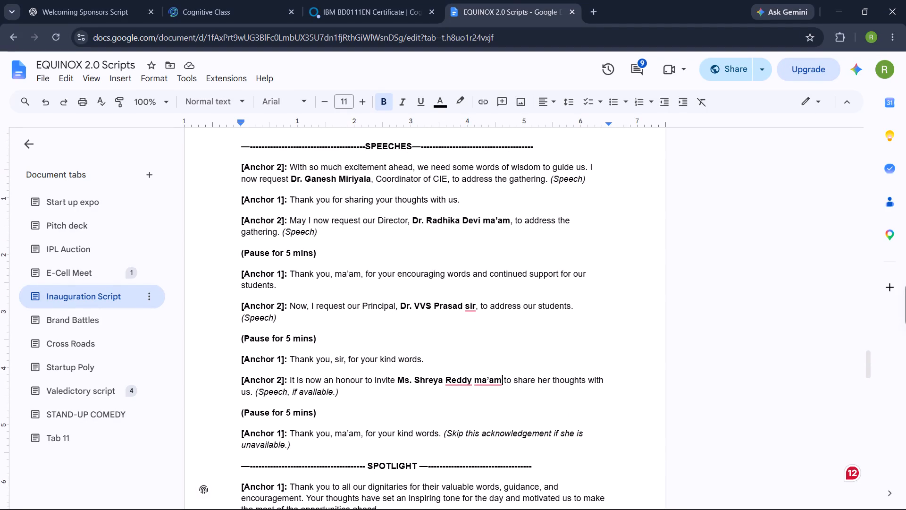
{"action": "scroll", "coordinate": [352, 252], "scroll_direction": "up", "scroll_amount": 1}
{"action": "left_click", "coordinate": [371, 178]}
{"action": "key", "text": "space"}
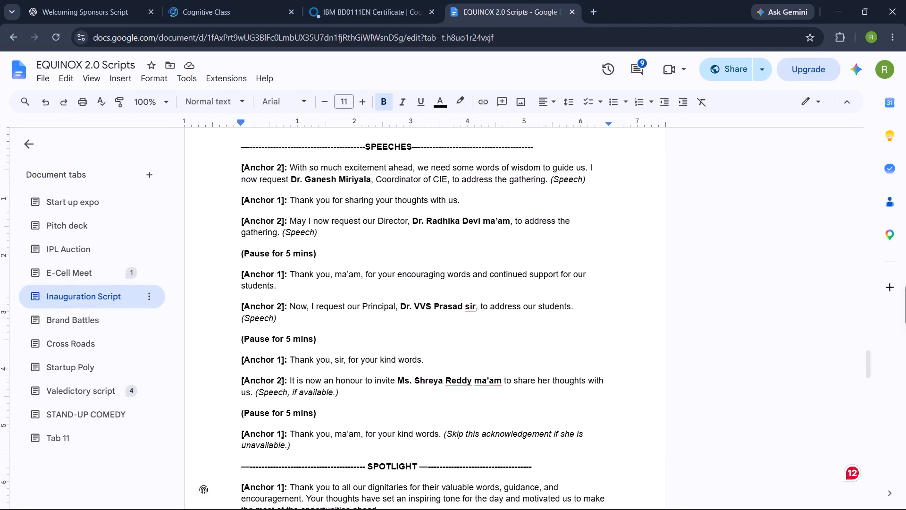
{"action": "type", "text": "sit"}
{"action": "key", "text": "BackSpace"}
{"action": "key", "text": "r"}
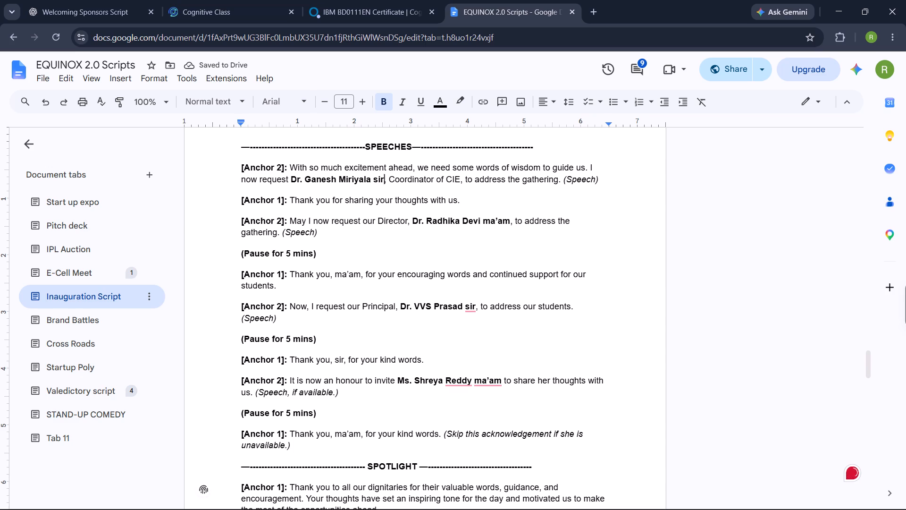
Read through the end of SPEECHES and the SPOTLIGHT section up to Anchor 1's welcome of the first industry guest.
{"action": "scroll", "coordinate": [451, 315], "scroll_direction": "down", "scroll_amount": 3}
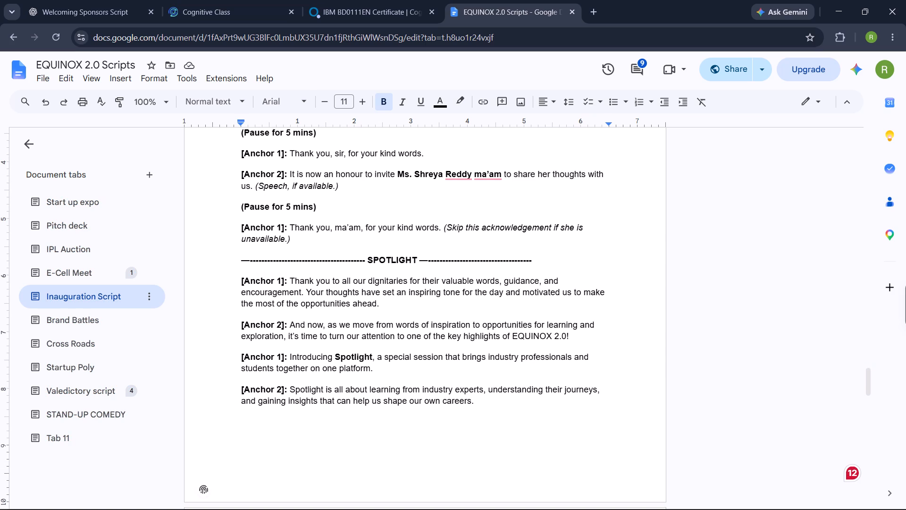
{"action": "scroll", "coordinate": [503, 307], "scroll_direction": "down", "scroll_amount": 1}
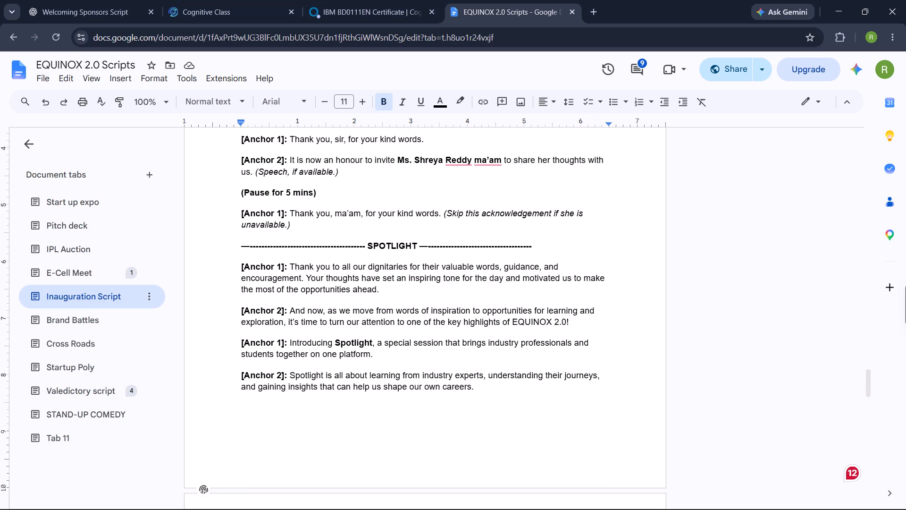
{"action": "scroll", "coordinate": [503, 307], "scroll_direction": "down", "scroll_amount": 3}
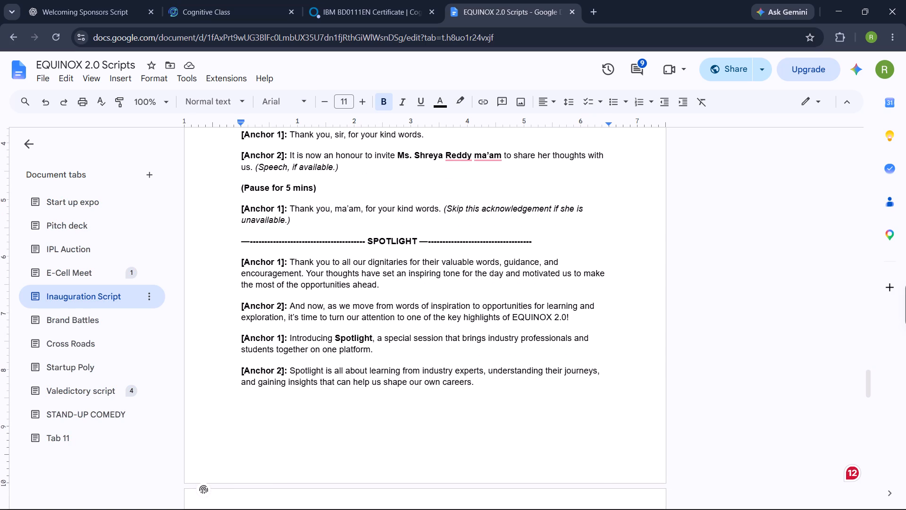
{"action": "scroll", "coordinate": [503, 307], "scroll_direction": "down", "scroll_amount": 2}
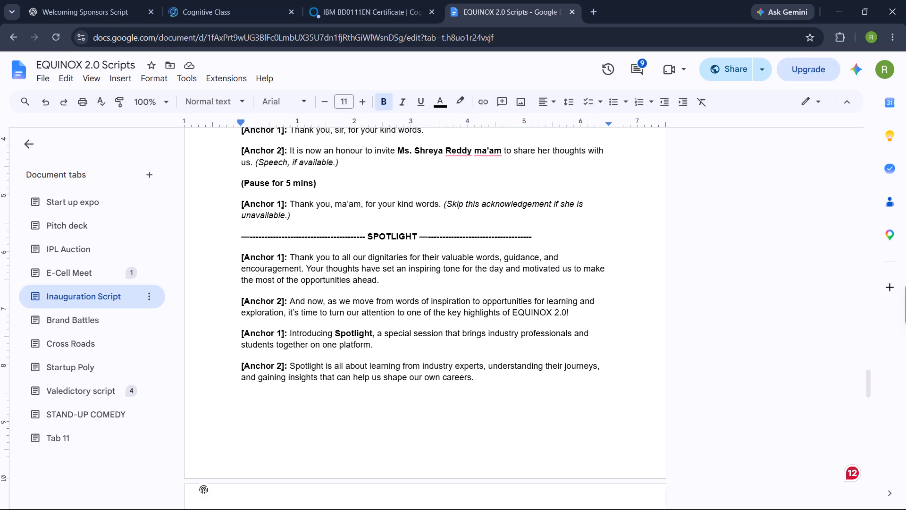
{"action": "scroll", "coordinate": [503, 307], "scroll_direction": "down", "scroll_amount": 2}
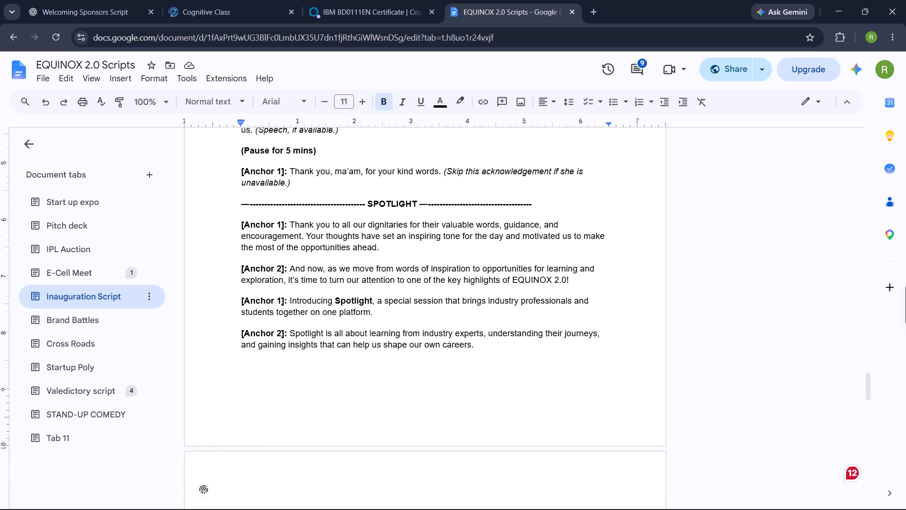
{"action": "scroll", "coordinate": [503, 307], "scroll_direction": "down", "scroll_amount": 2}
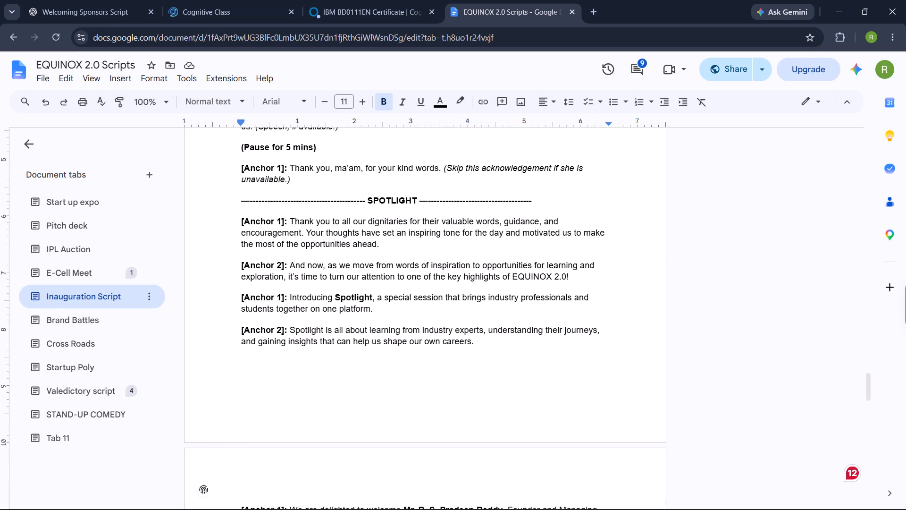
{"action": "scroll", "coordinate": [503, 307], "scroll_direction": "down", "scroll_amount": 1}
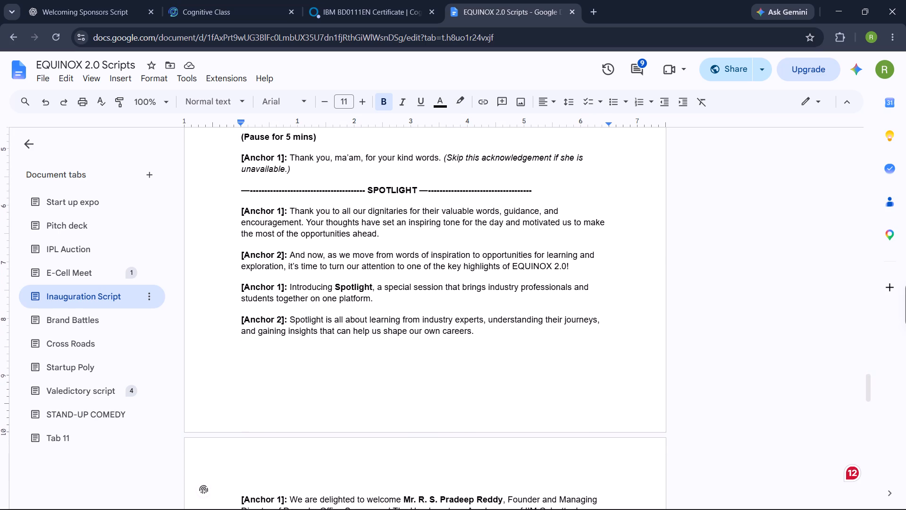
{"action": "scroll", "coordinate": [503, 307], "scroll_direction": "down", "scroll_amount": 1}
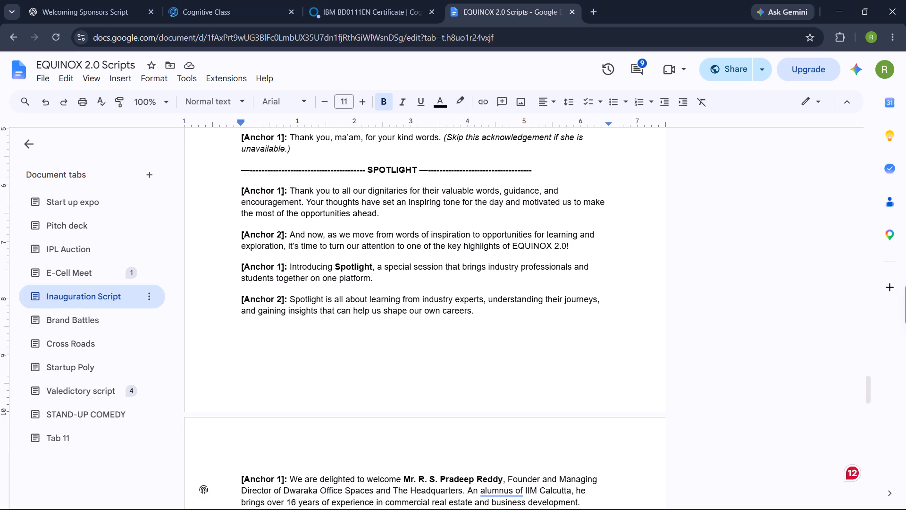
{"action": "scroll", "coordinate": [503, 307], "scroll_direction": "down", "scroll_amount": 2}
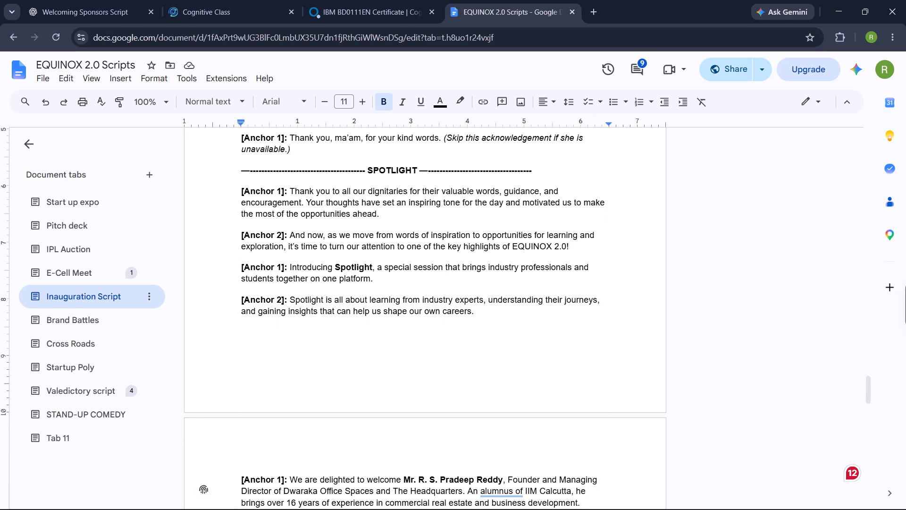